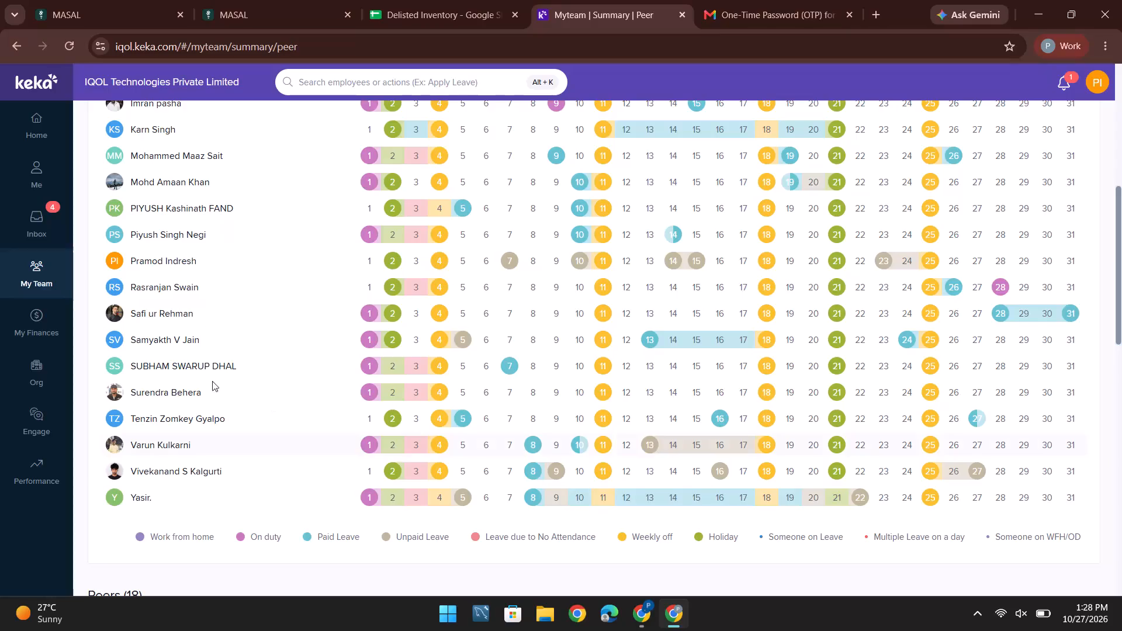
click(139, 16)
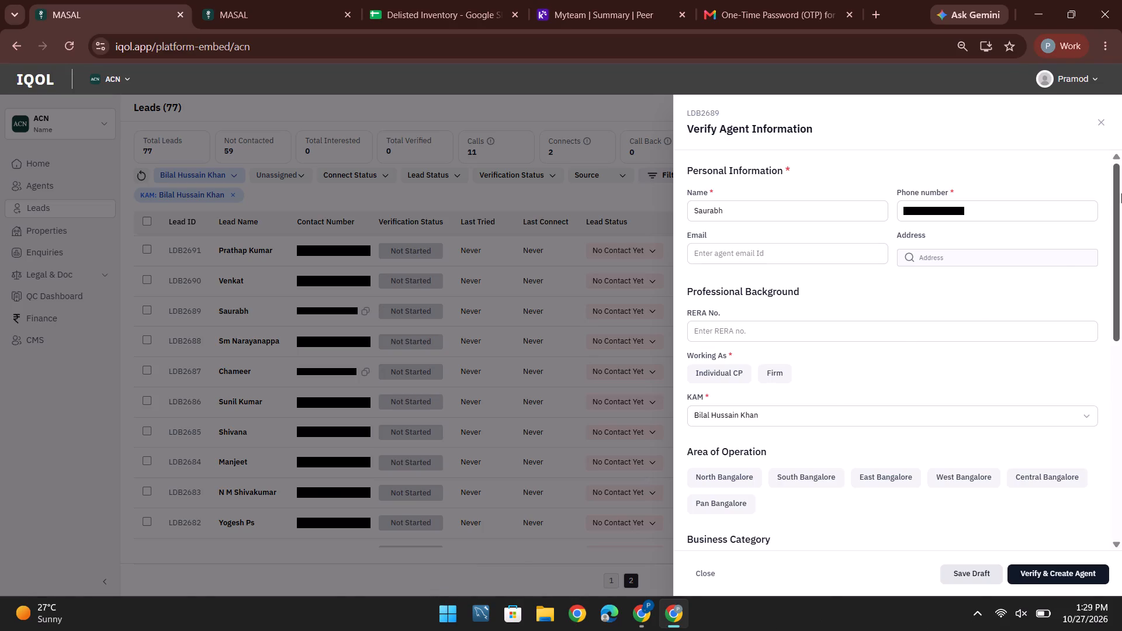
click(1100, 117)
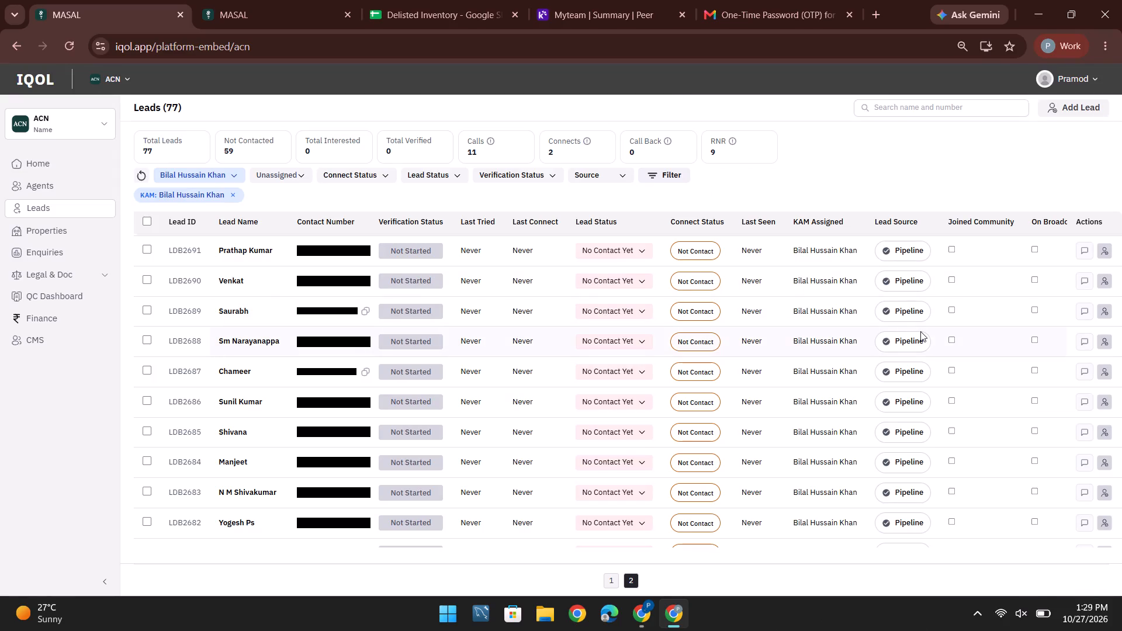
click(1079, 311)
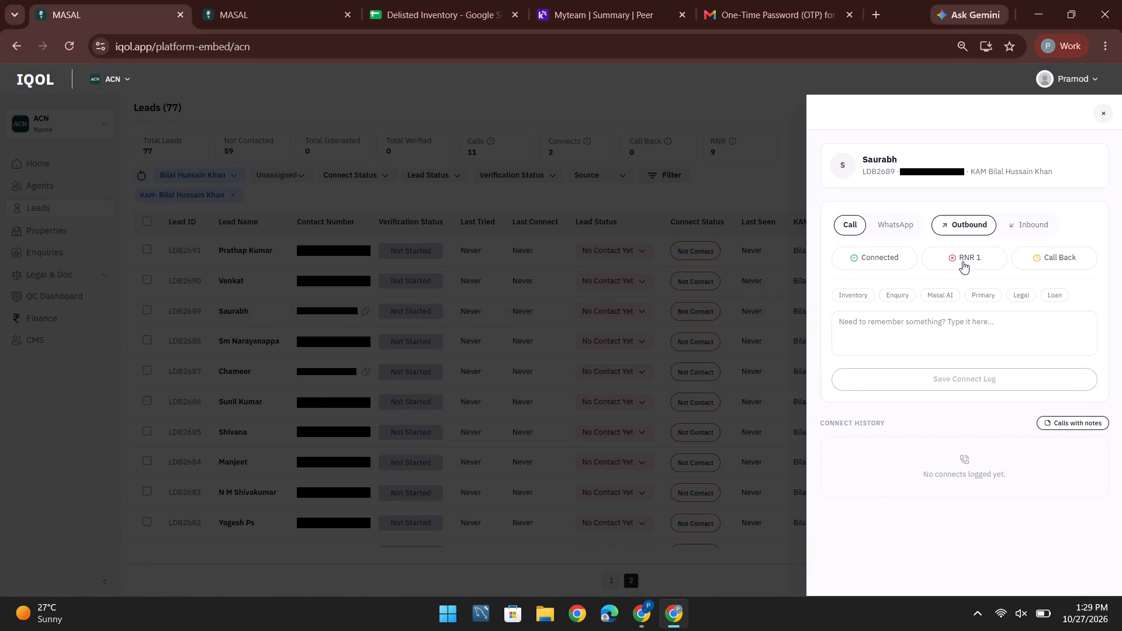
click(961, 258)
click(879, 331)
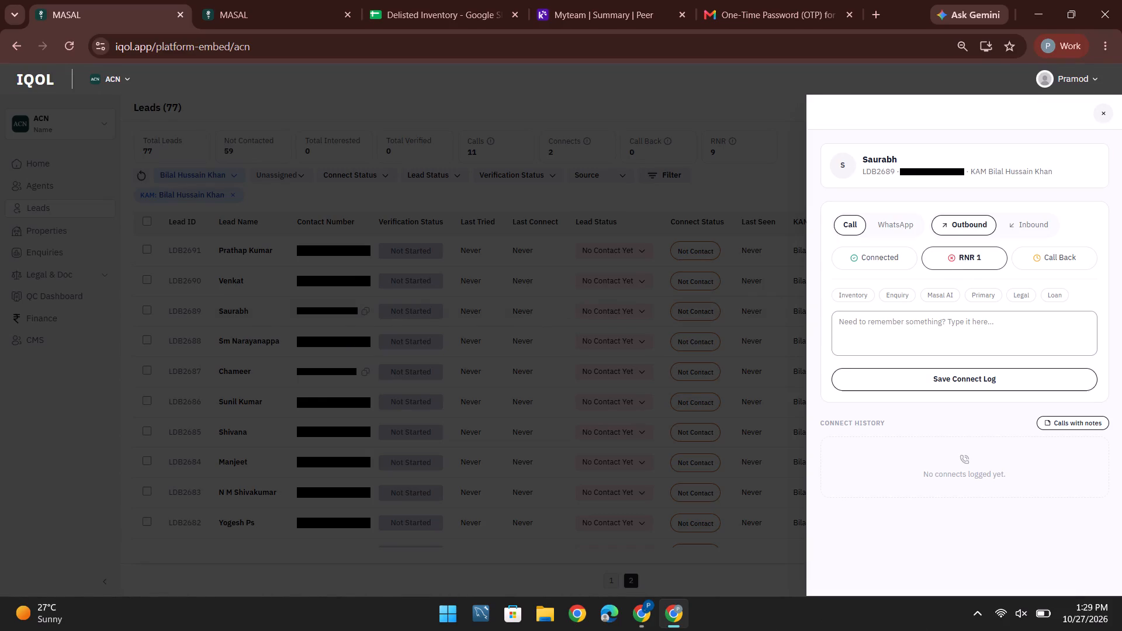
text(invalid number)
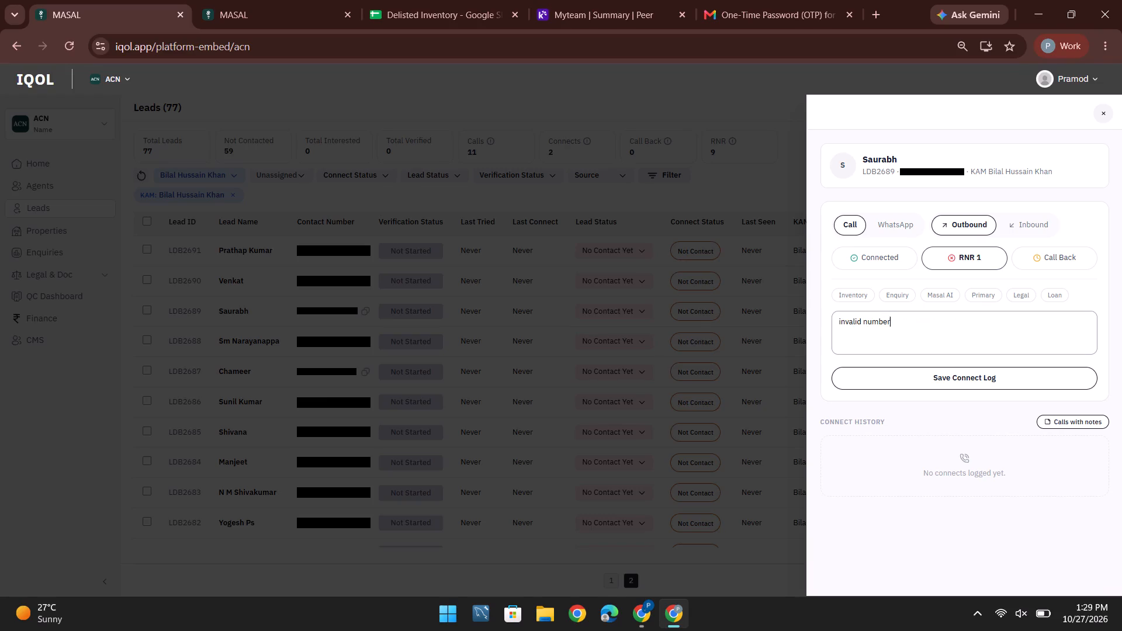
click(980, 376)
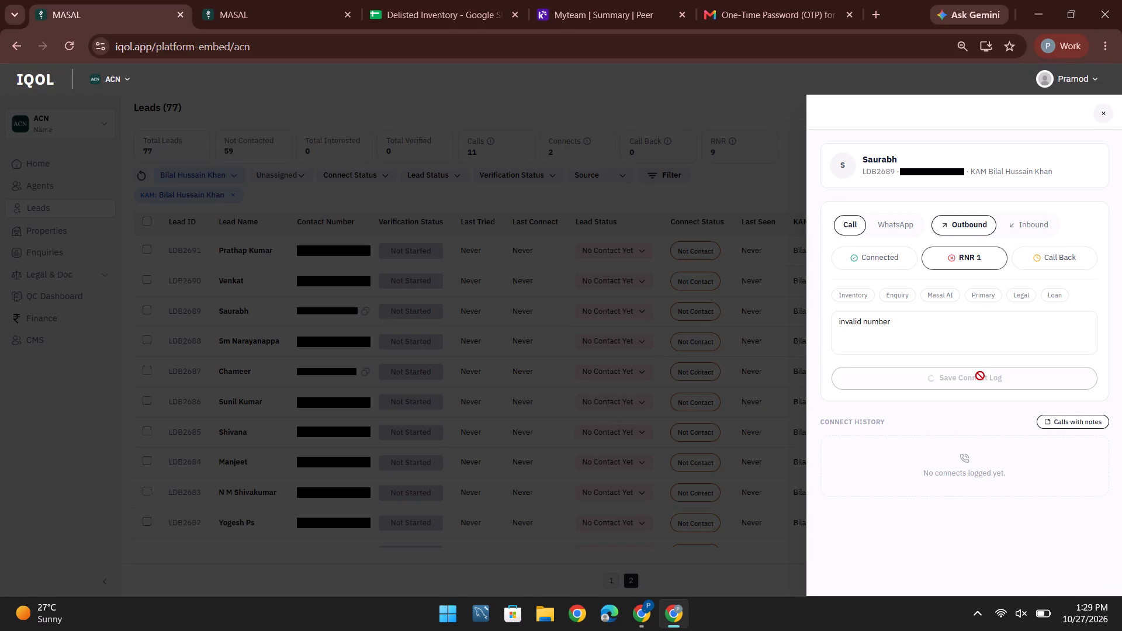
click(744, 581)
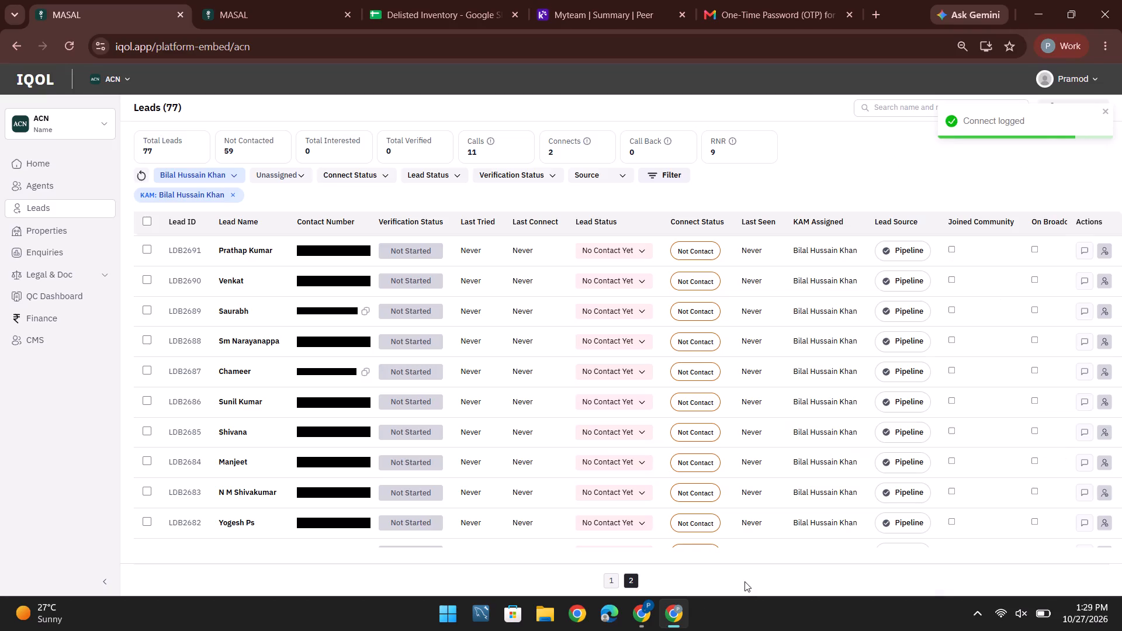
click(1084, 342)
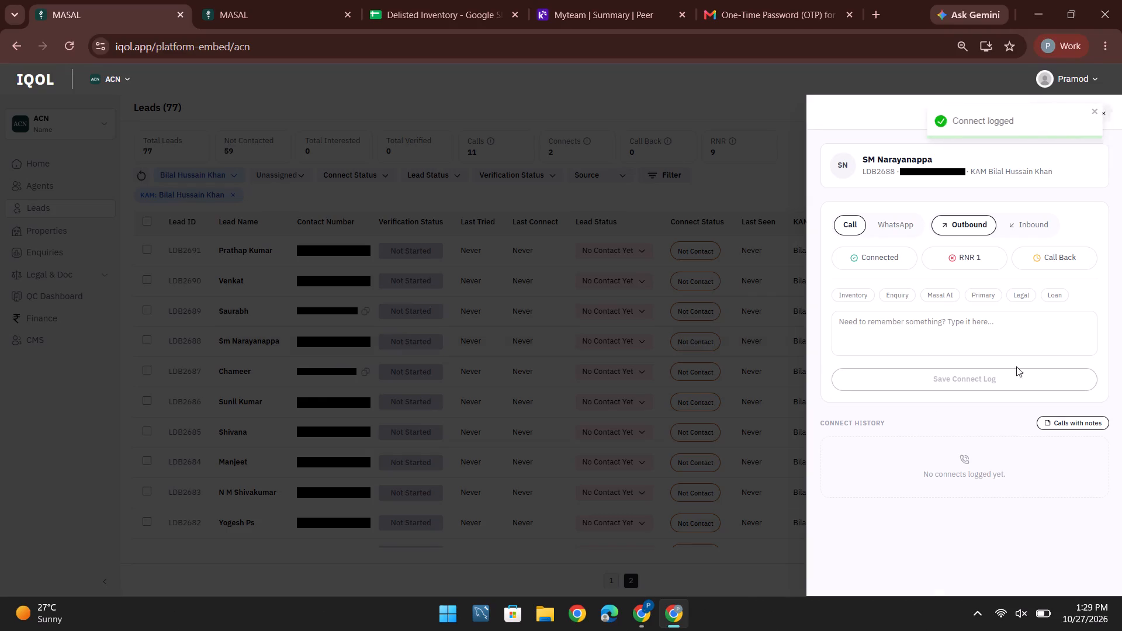
click(737, 581)
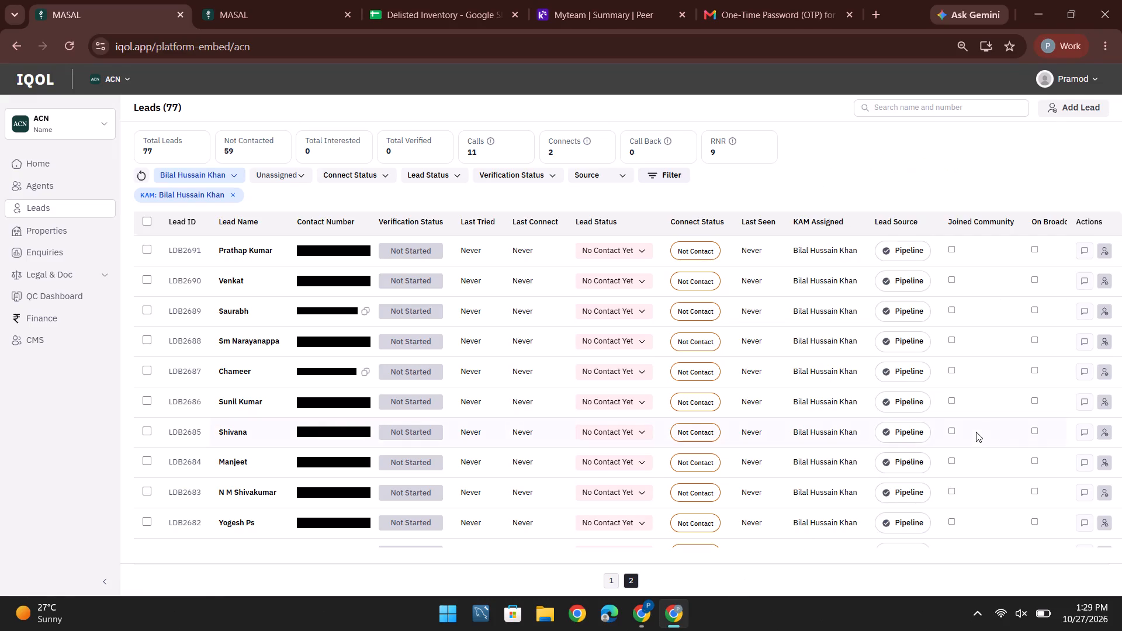
click(1111, 339)
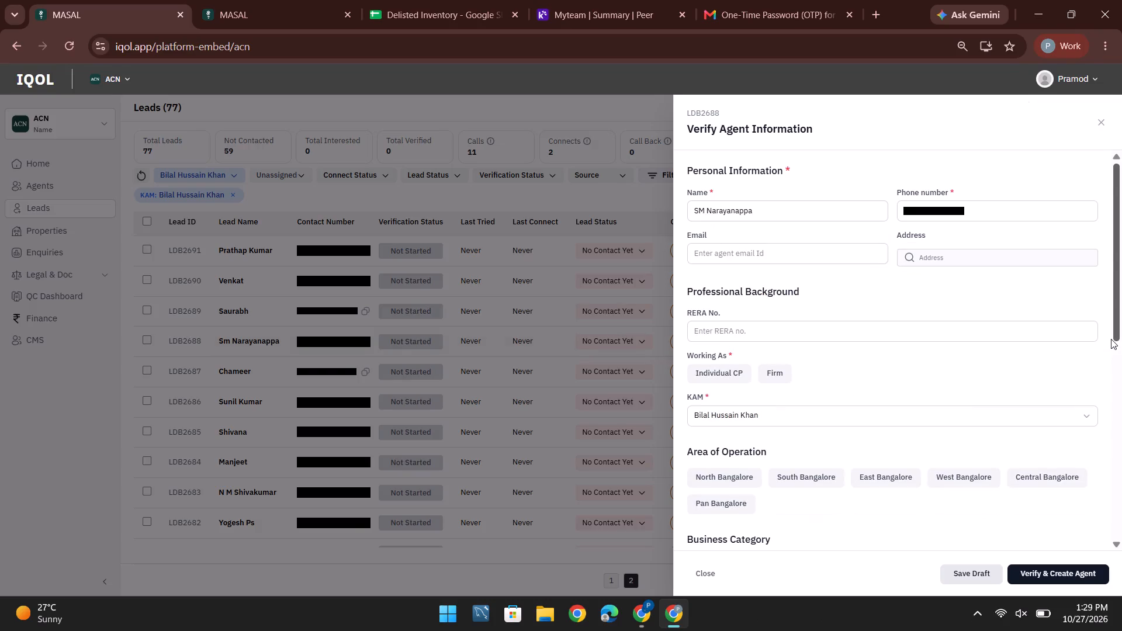
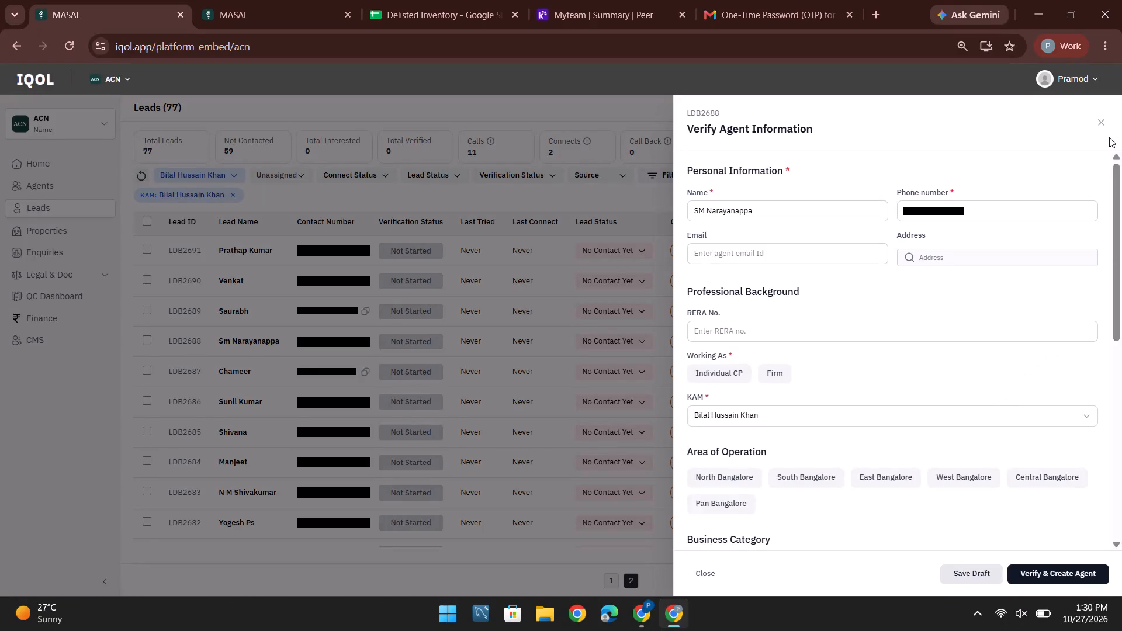
click(1107, 123)
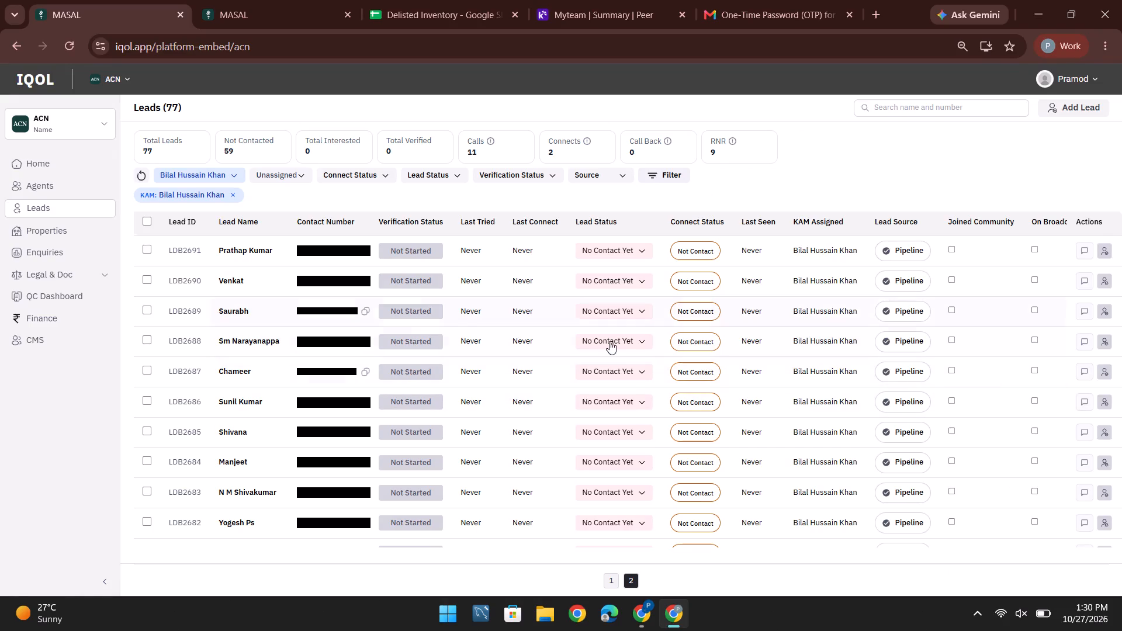
click(625, 347)
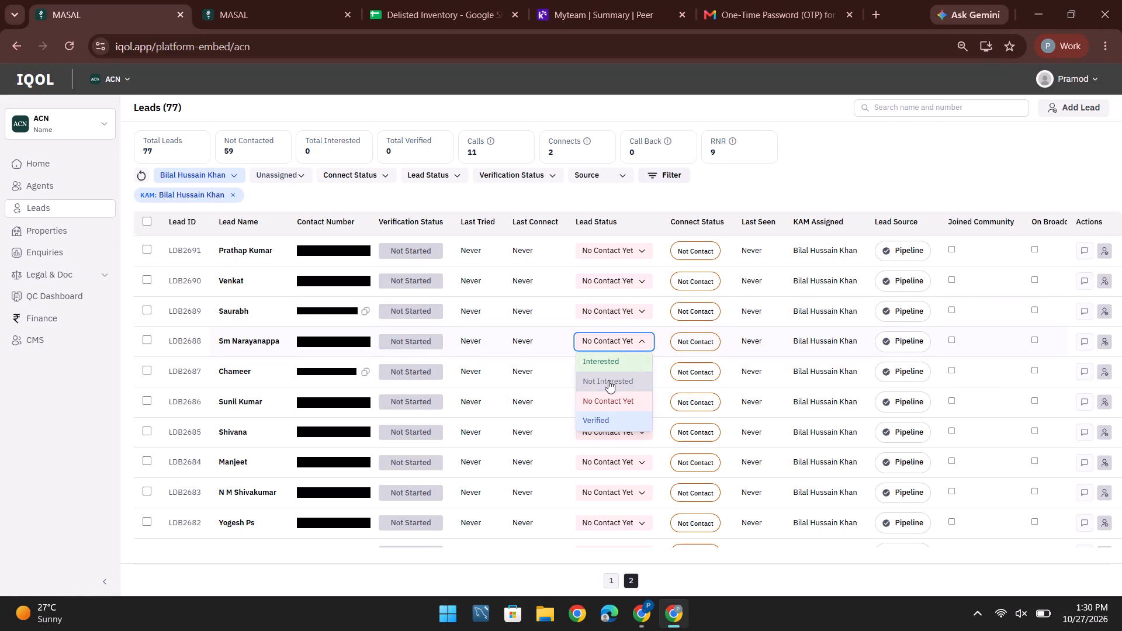
click(608, 380)
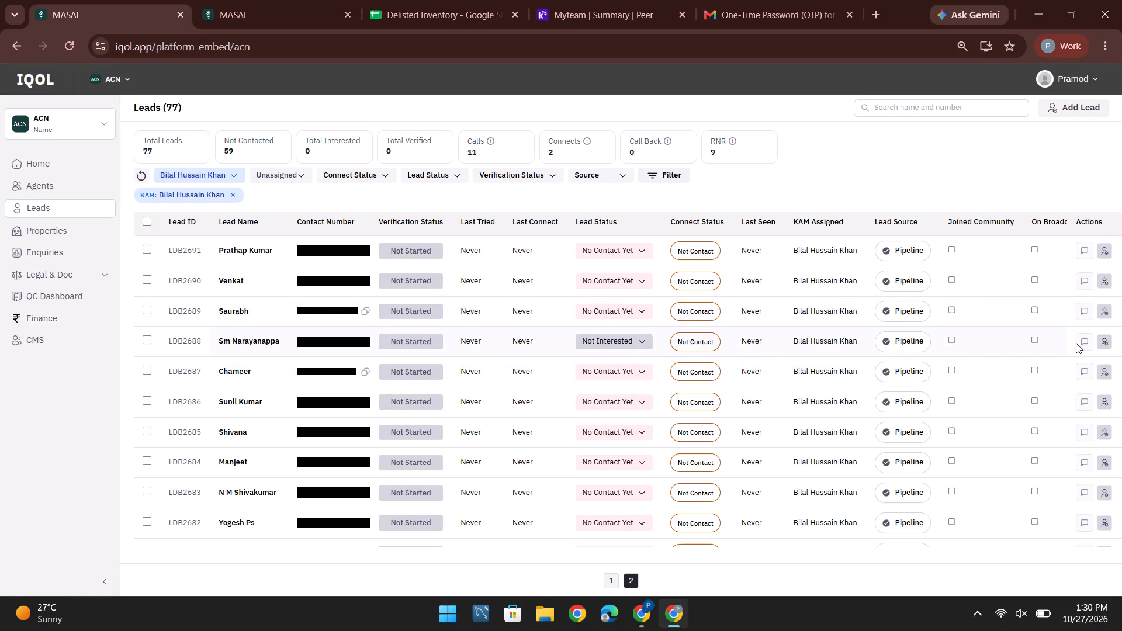
click(1088, 343)
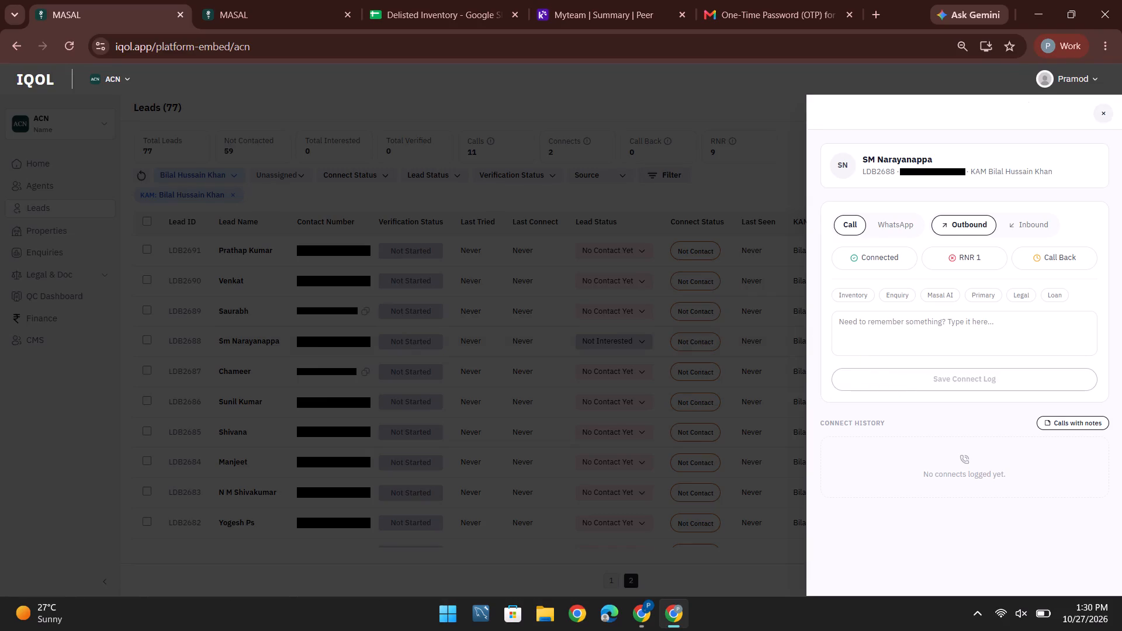
click(888, 322)
text(not)
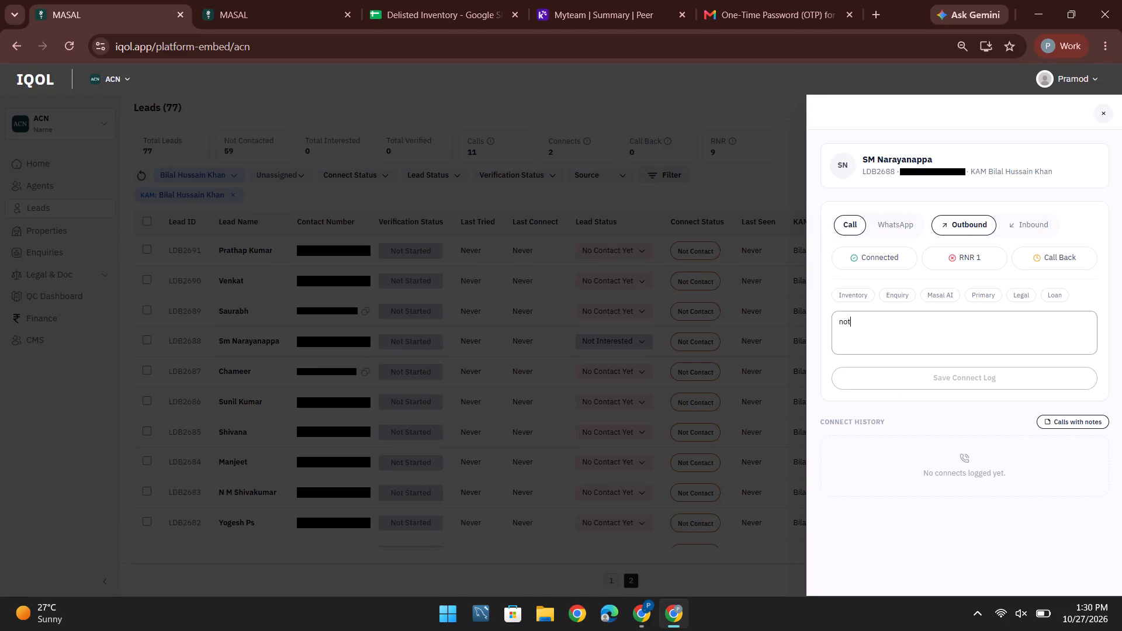
key(space)
key(a)
text(n)
key(space)
text(agent)
click(879, 251)
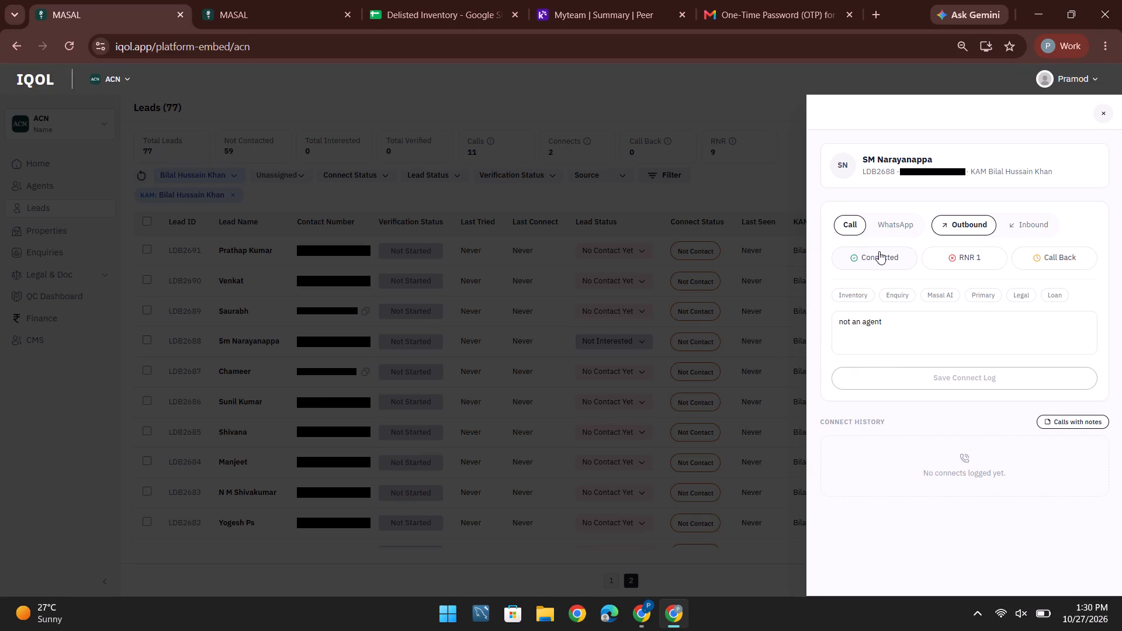
click(934, 372)
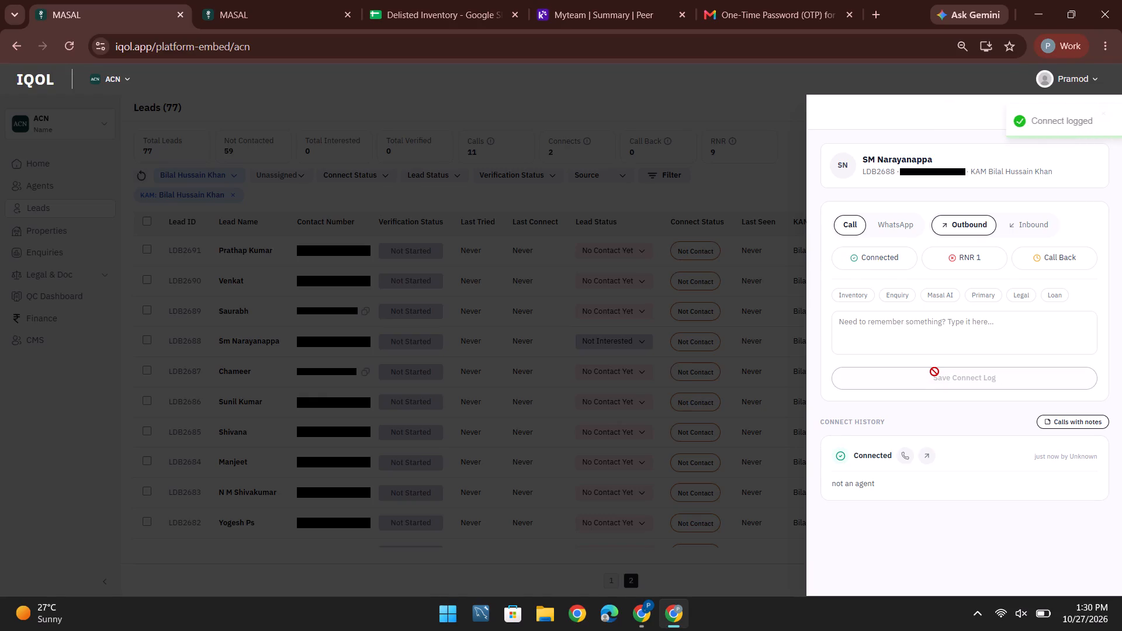
click(737, 554)
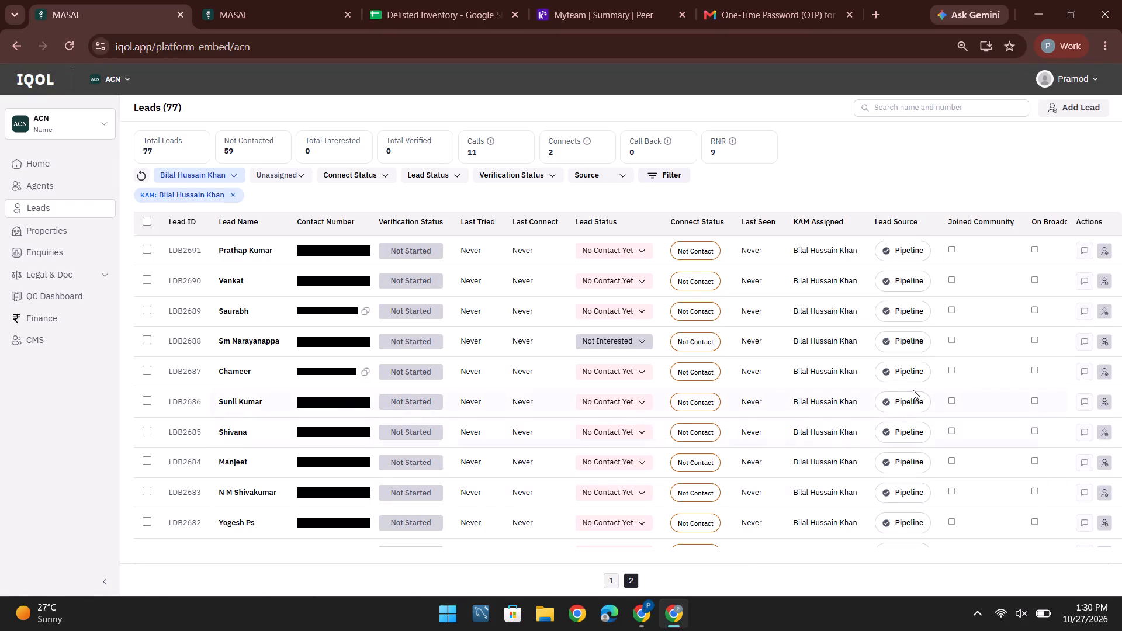
click(1082, 366)
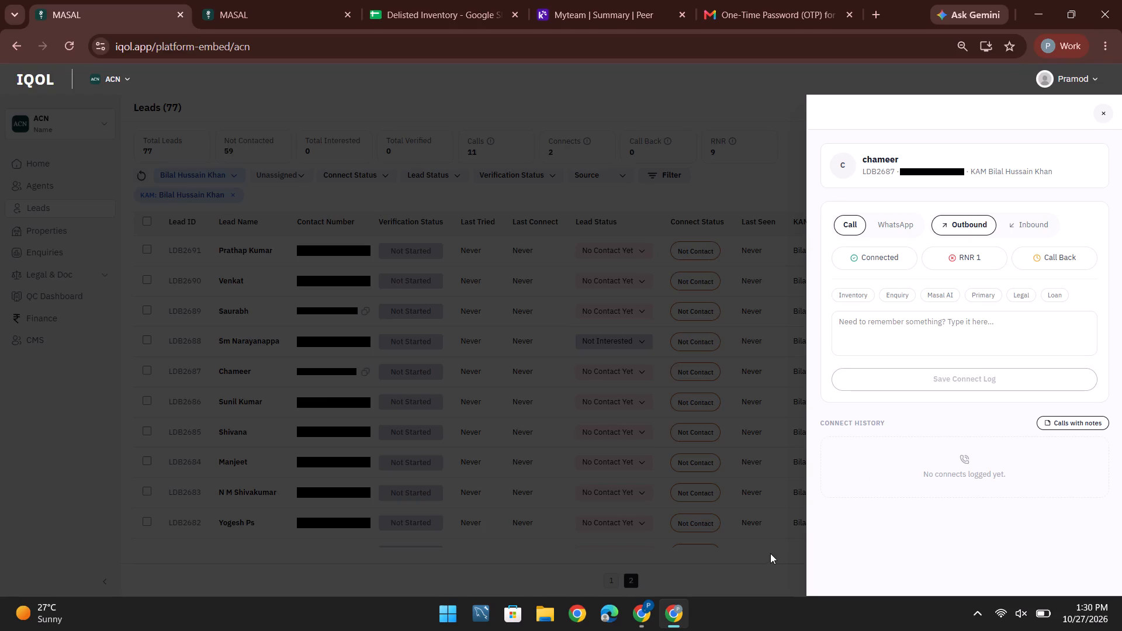
click(744, 581)
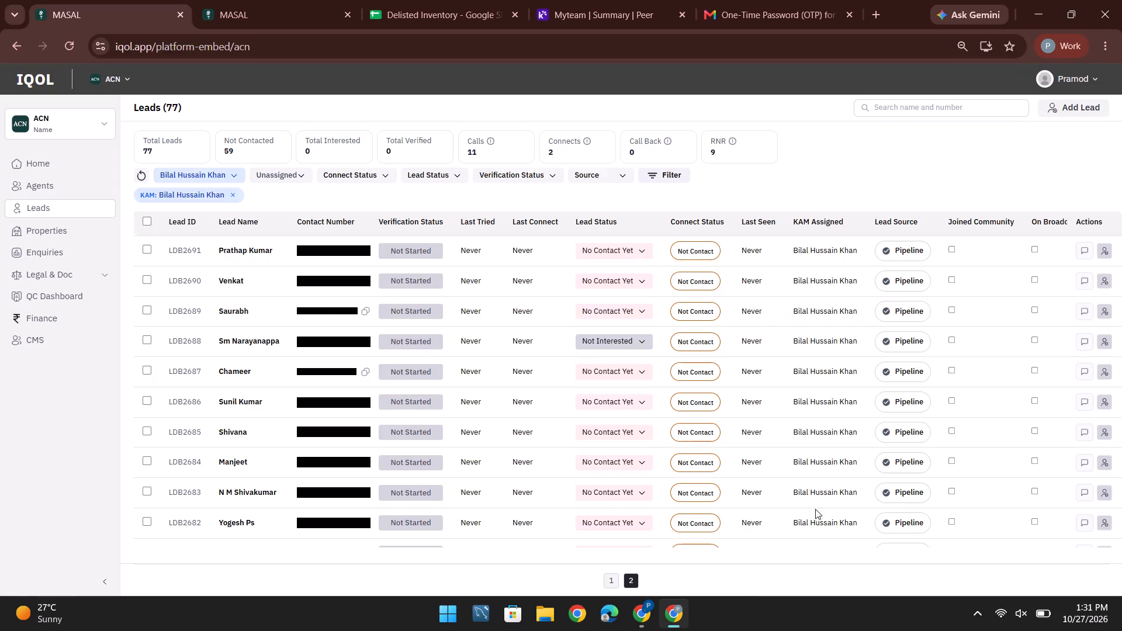
click(1100, 370)
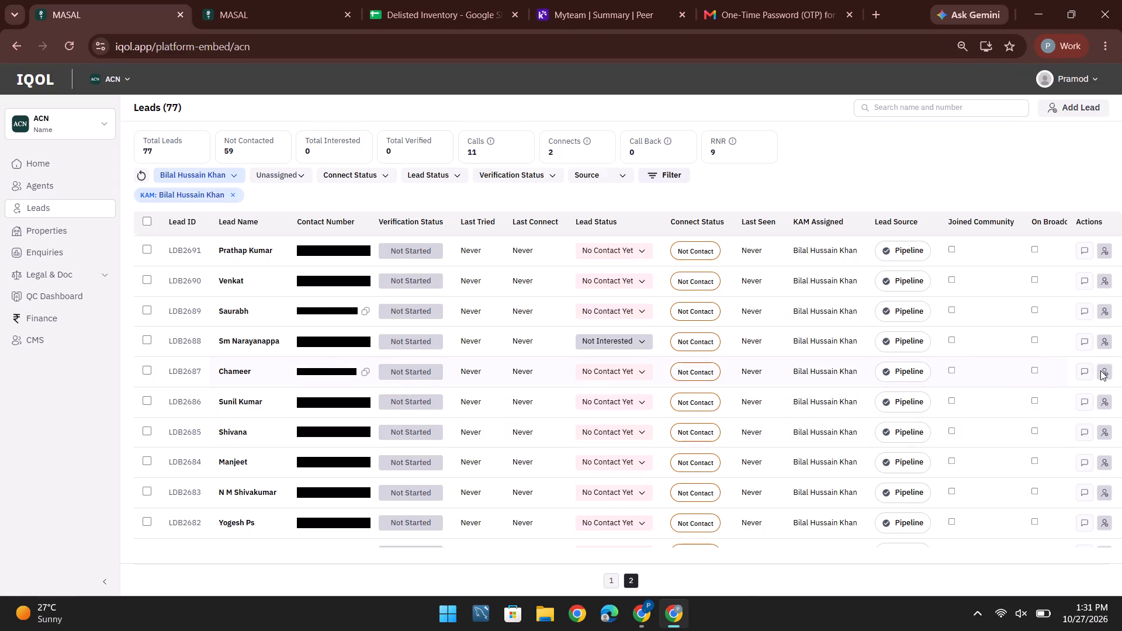
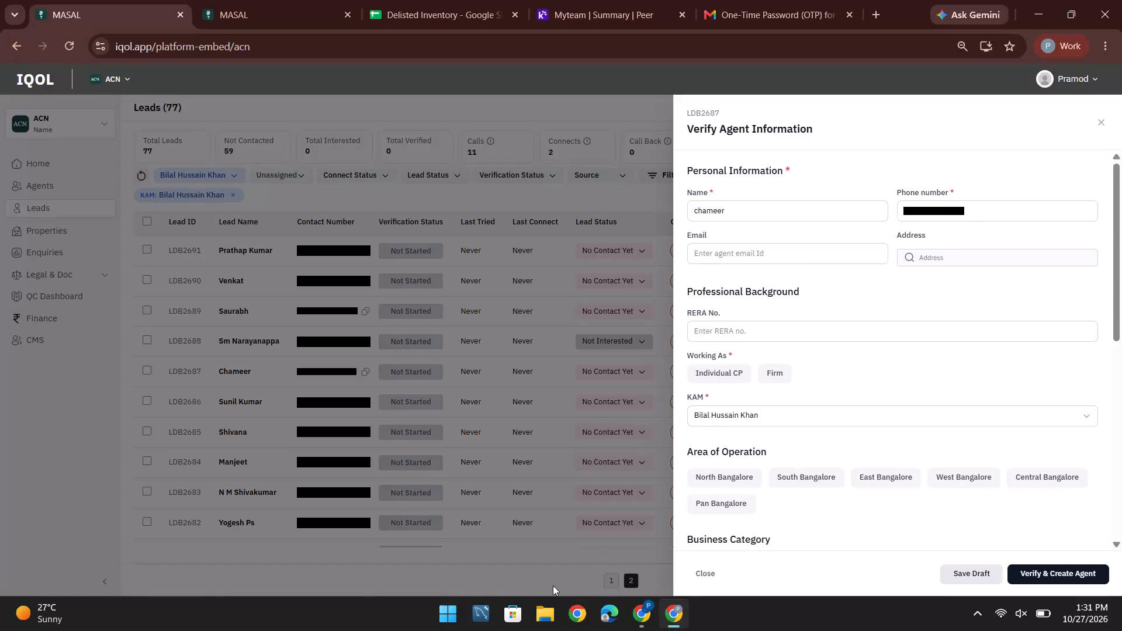
click(557, 583)
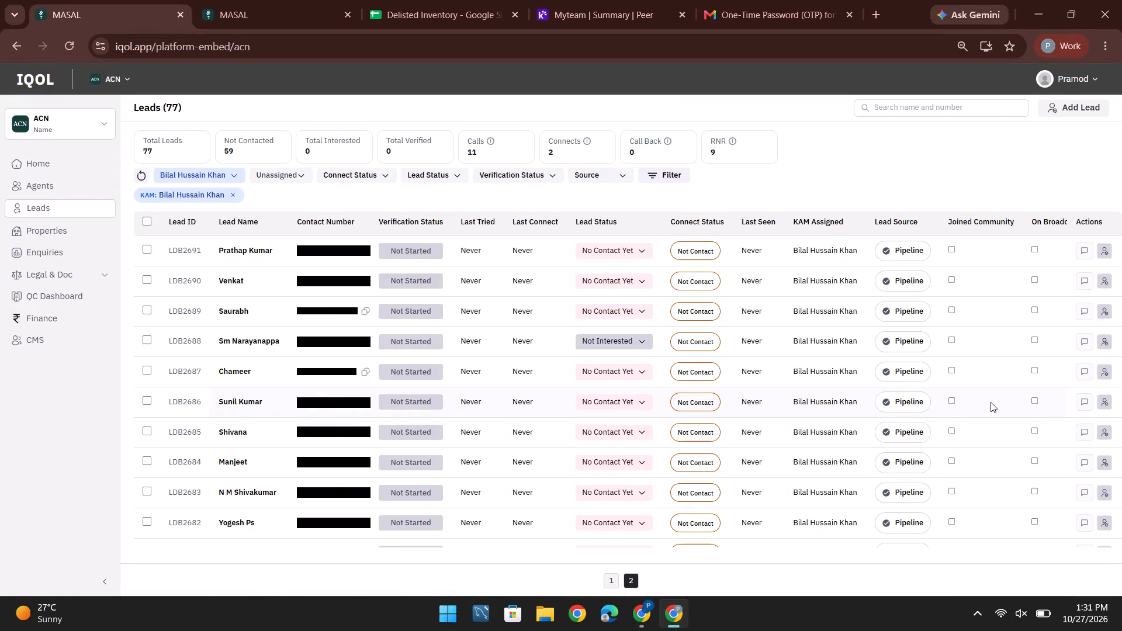
click(1089, 402)
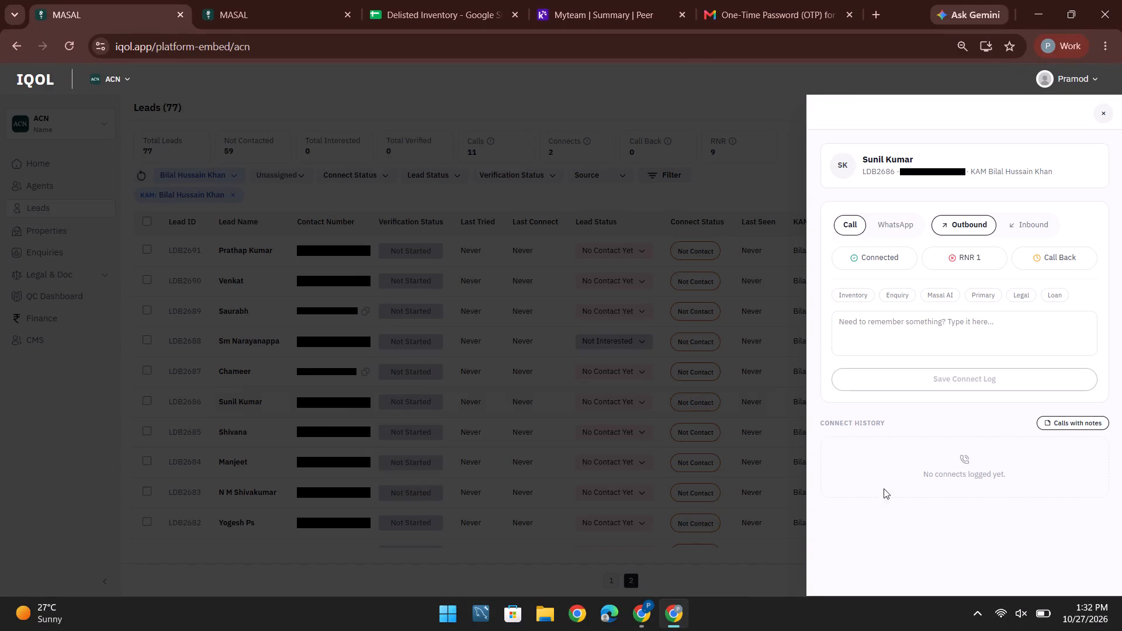
click(754, 571)
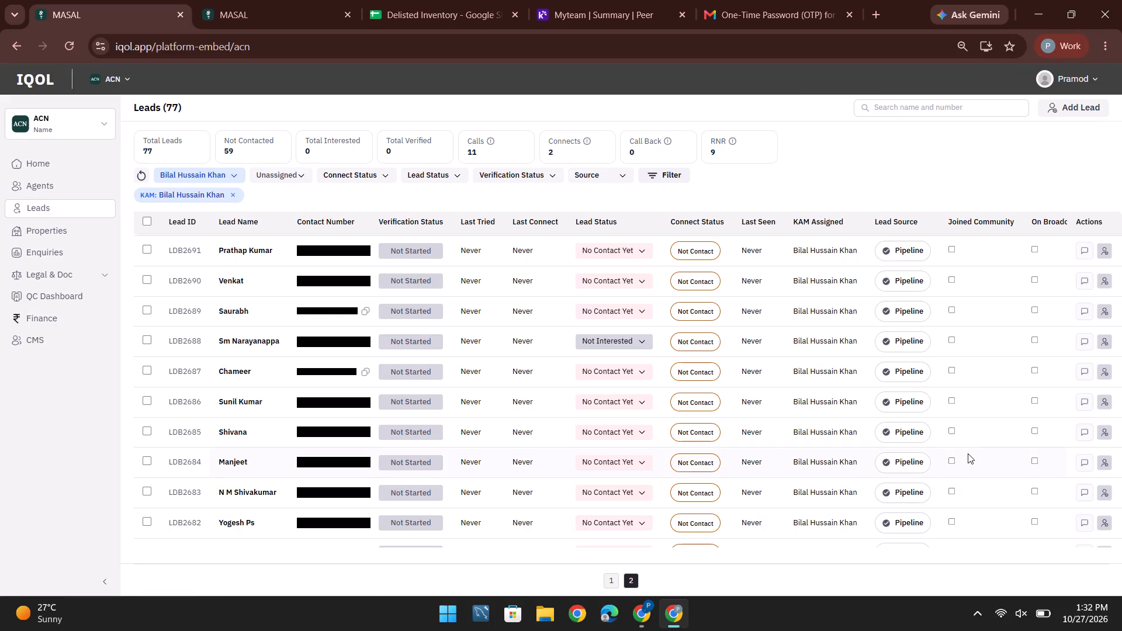
click(1103, 404)
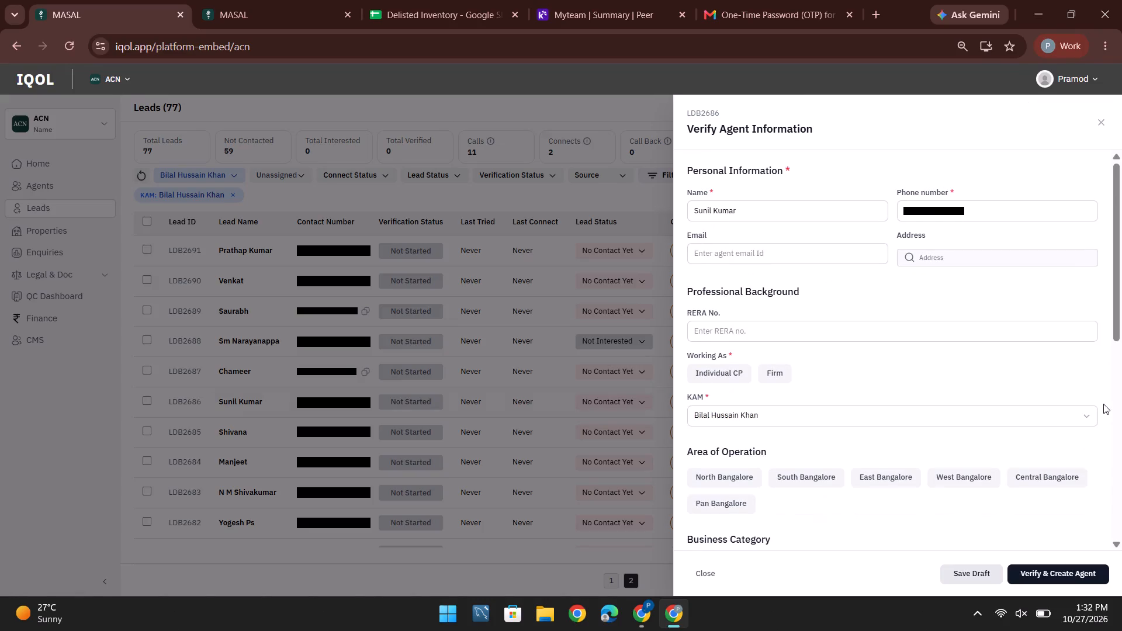
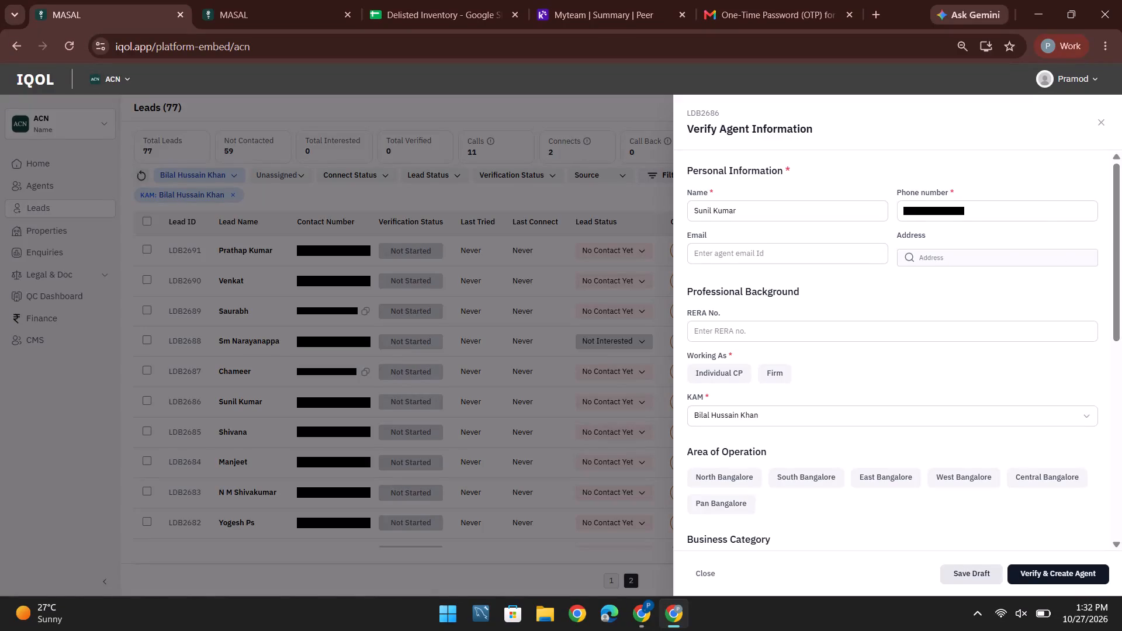
click(1102, 126)
click(638, 404)
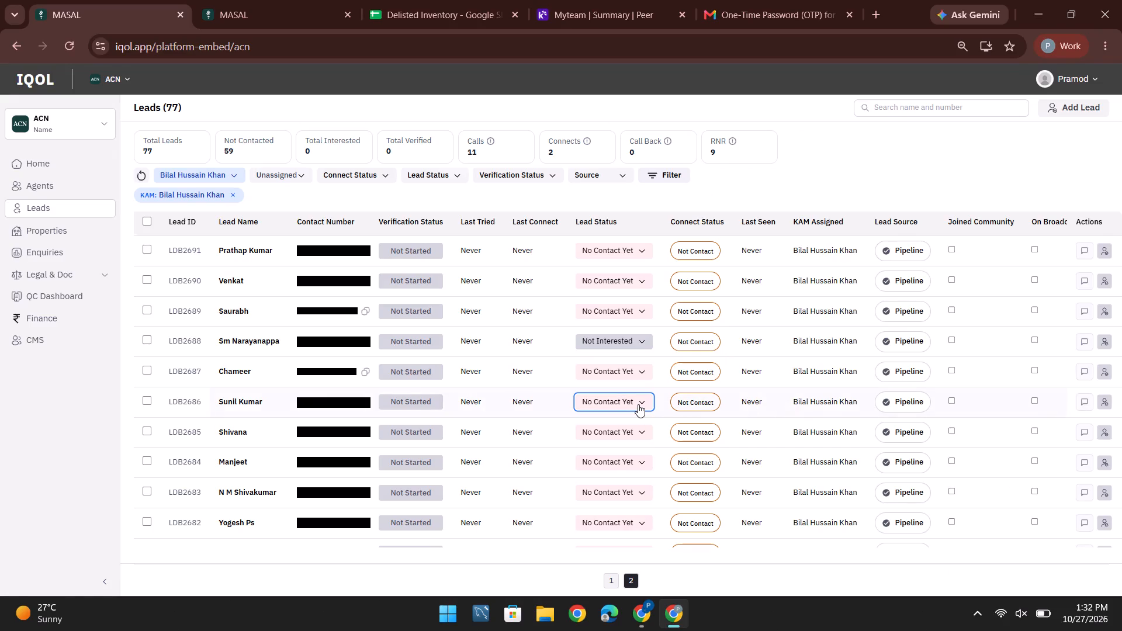
click(602, 439)
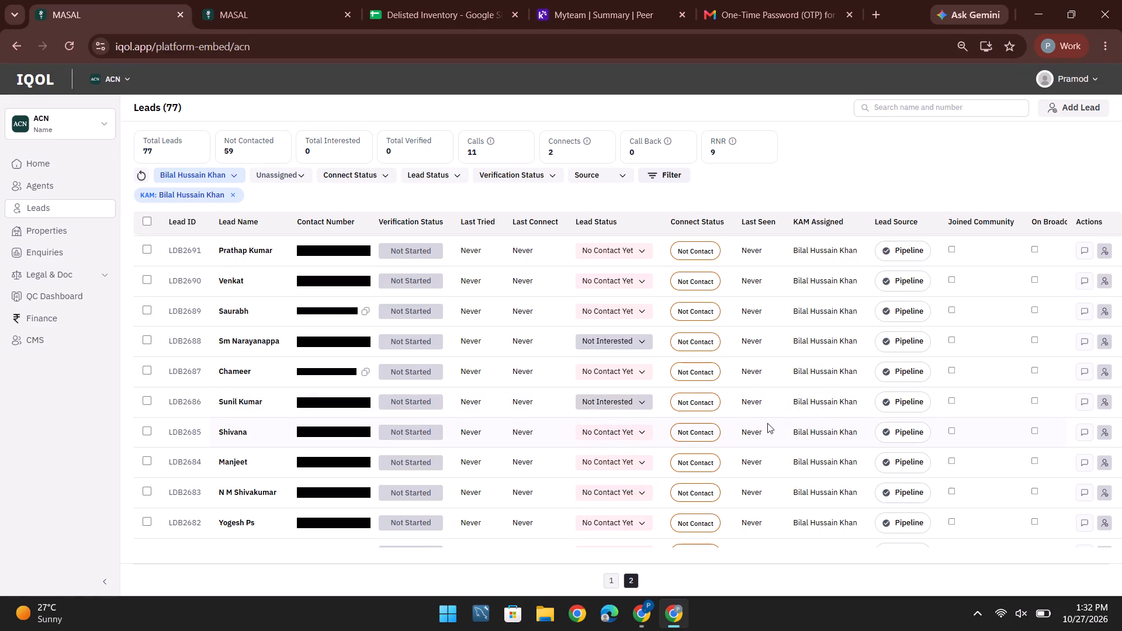
click(1082, 406)
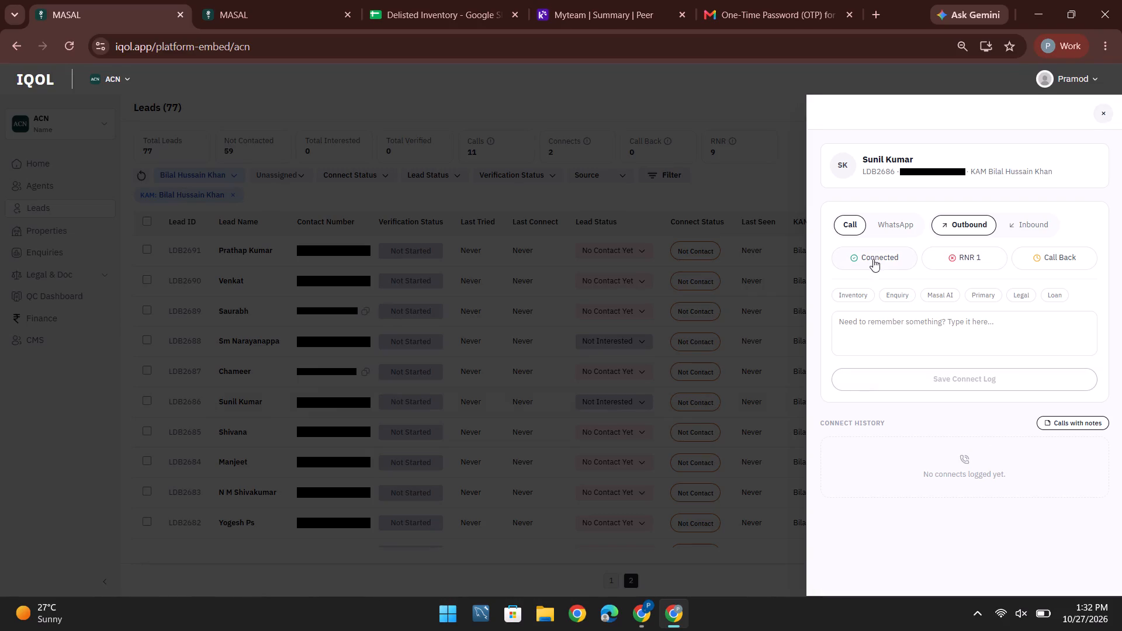
click(873, 259)
click(845, 322)
text(not an)
key(space)
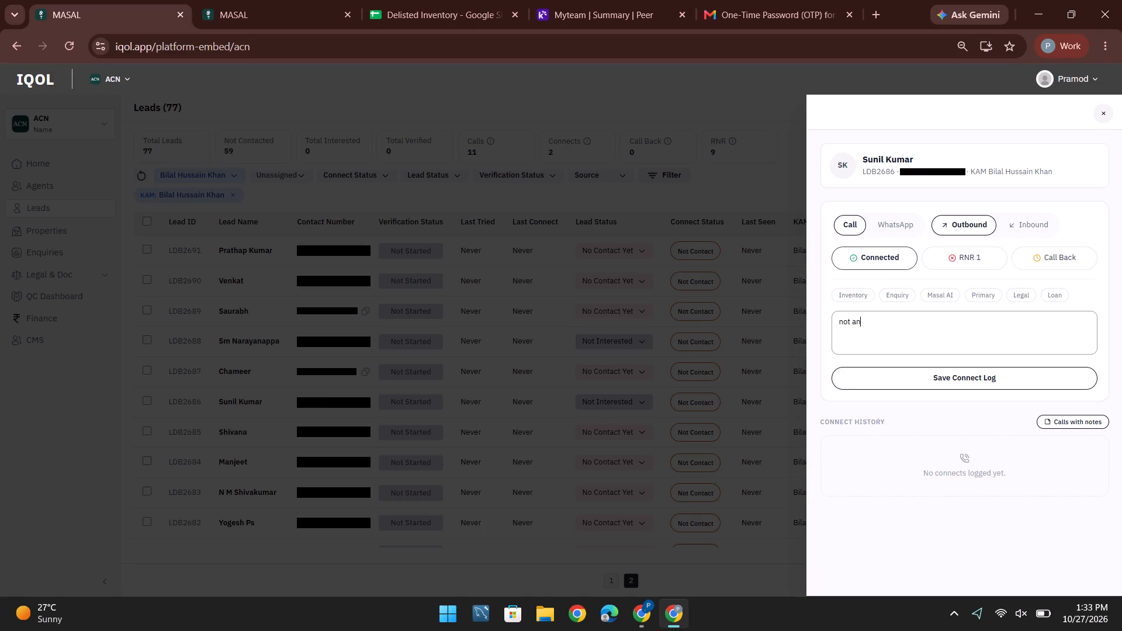
text(agent)
click(901, 384)
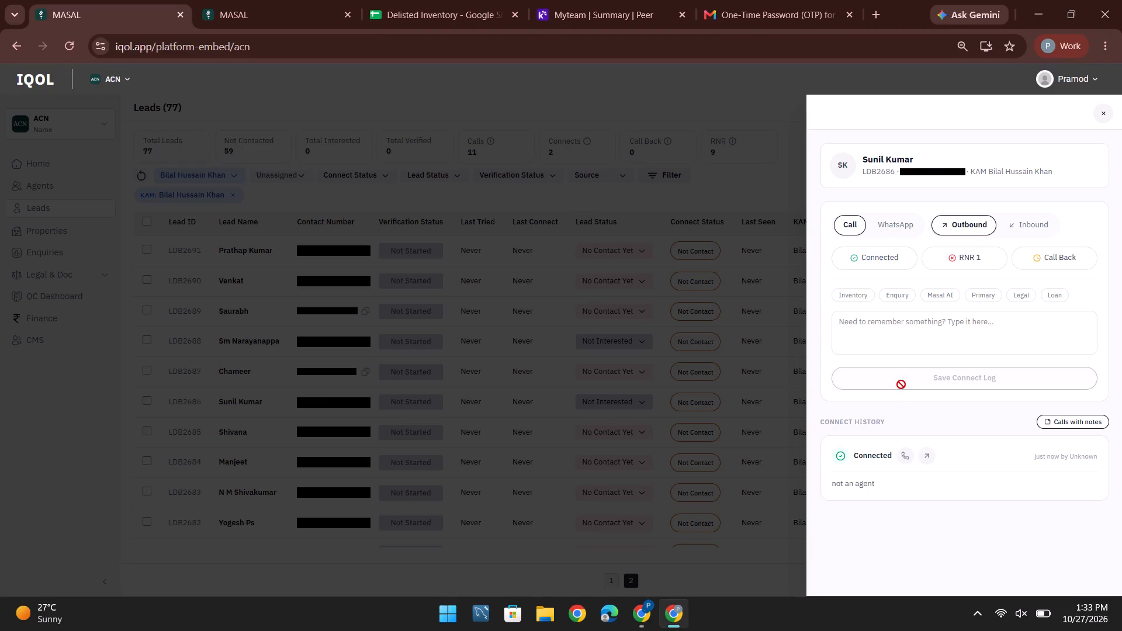
click(714, 574)
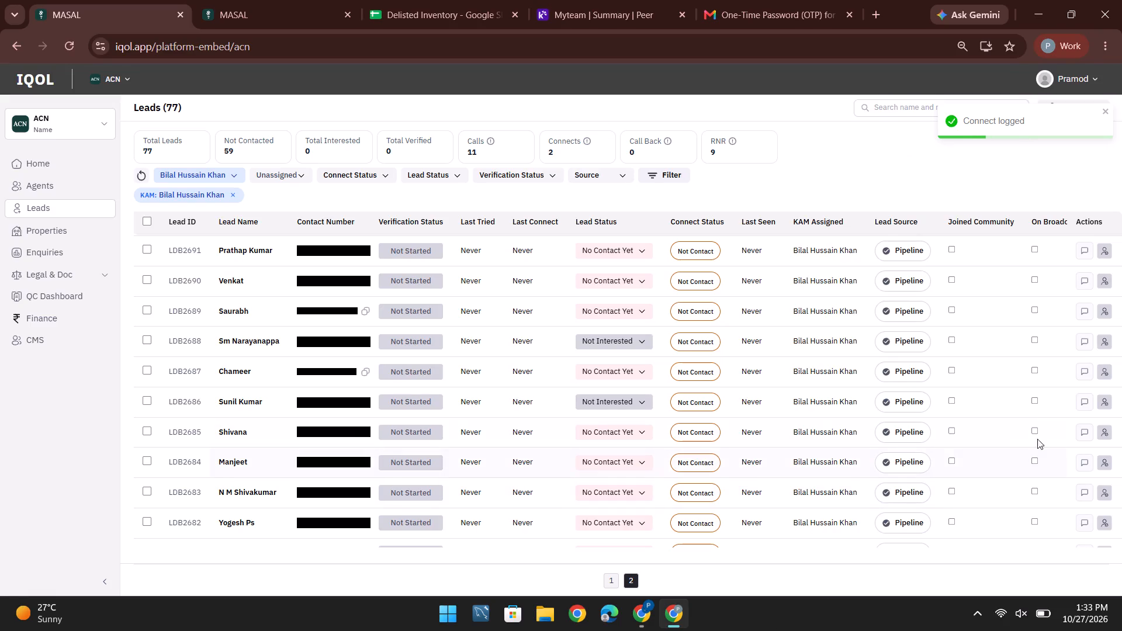
click(1083, 436)
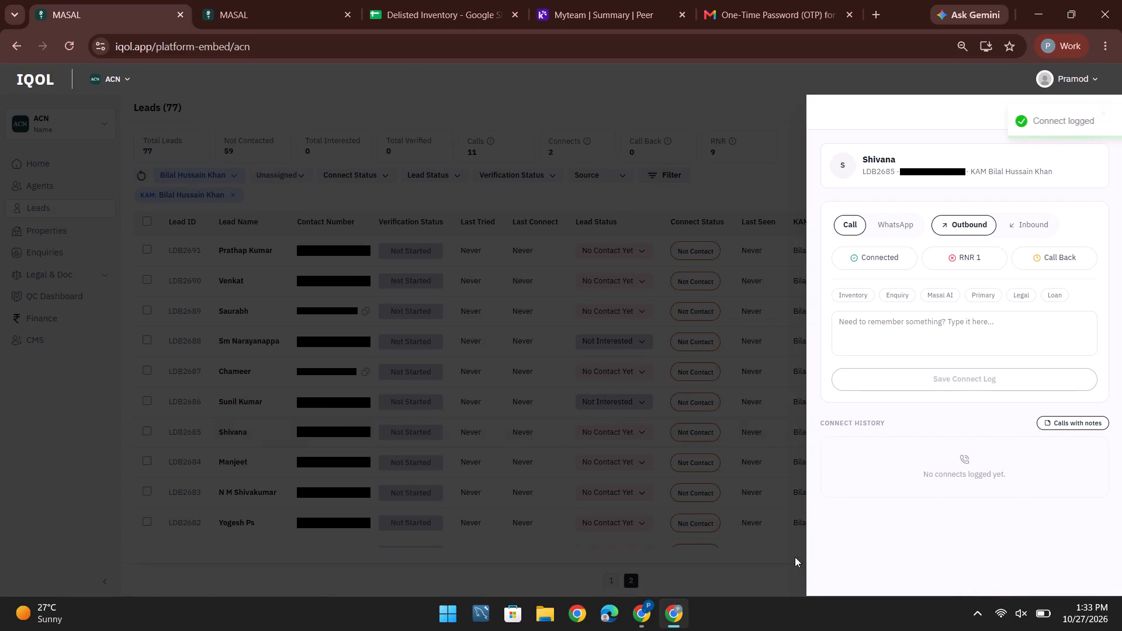
click(761, 580)
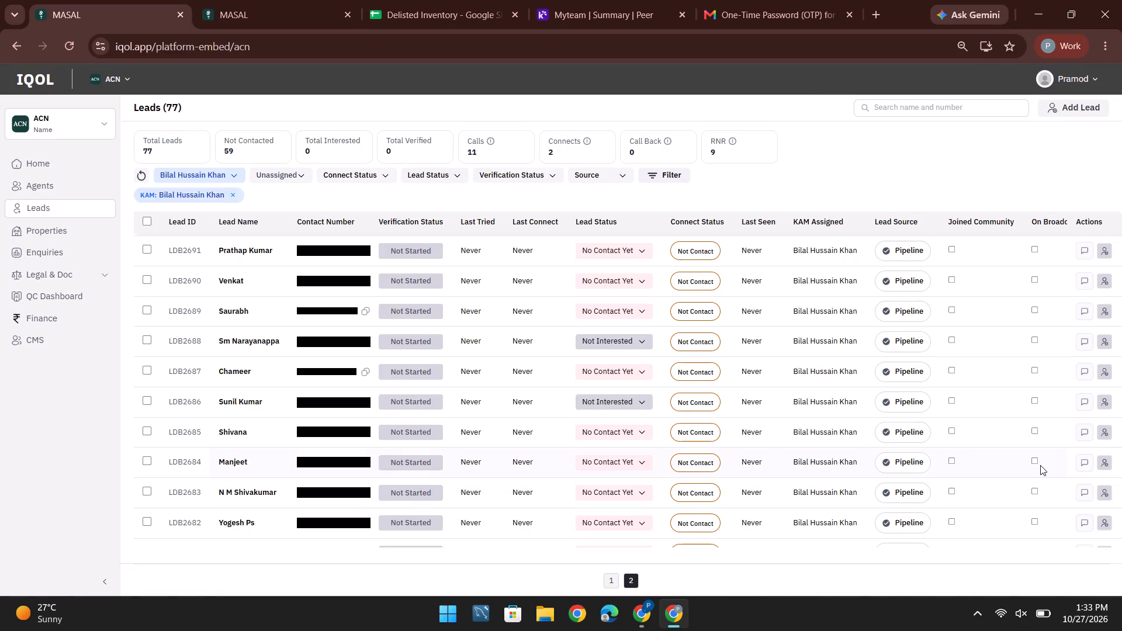
scroll(1061, 456, right, 1)
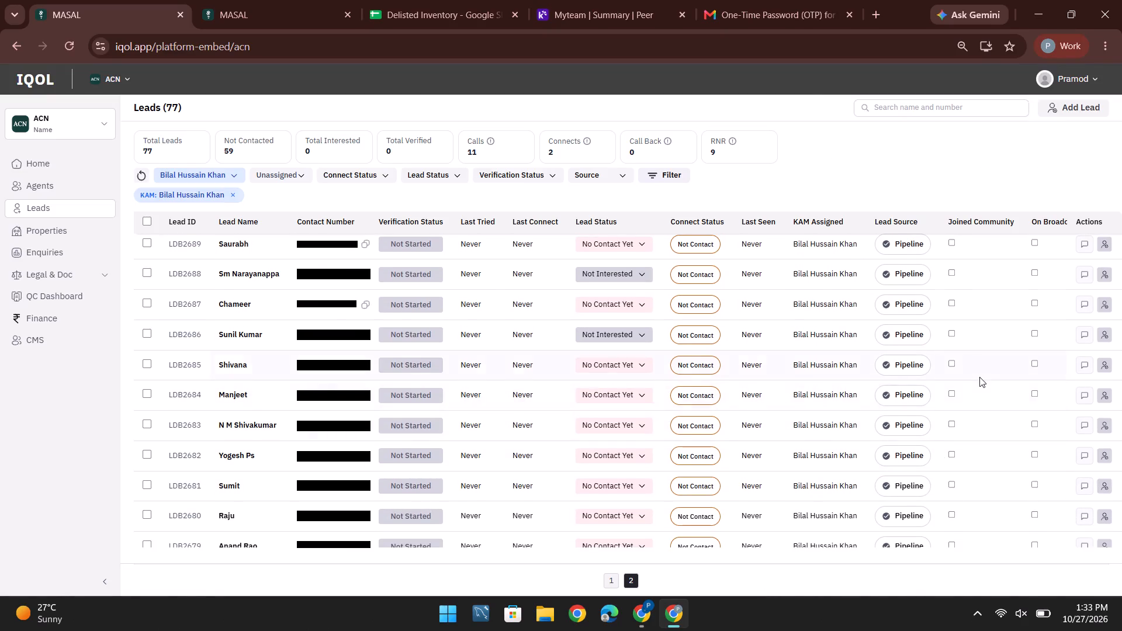
scroll(979, 377, right, 2)
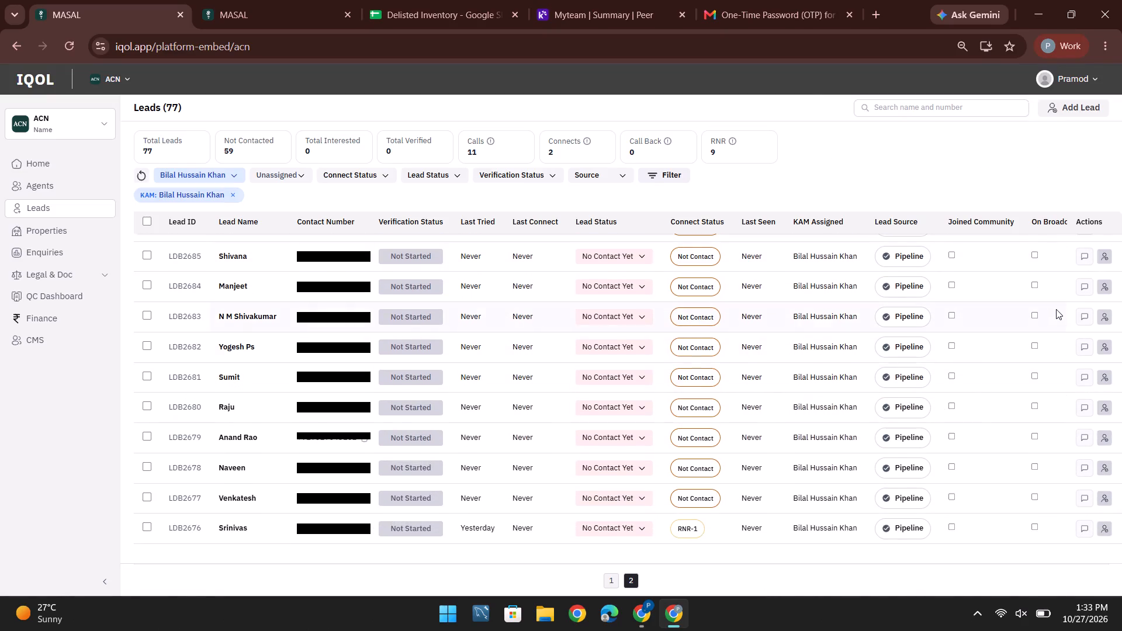
click(1106, 259)
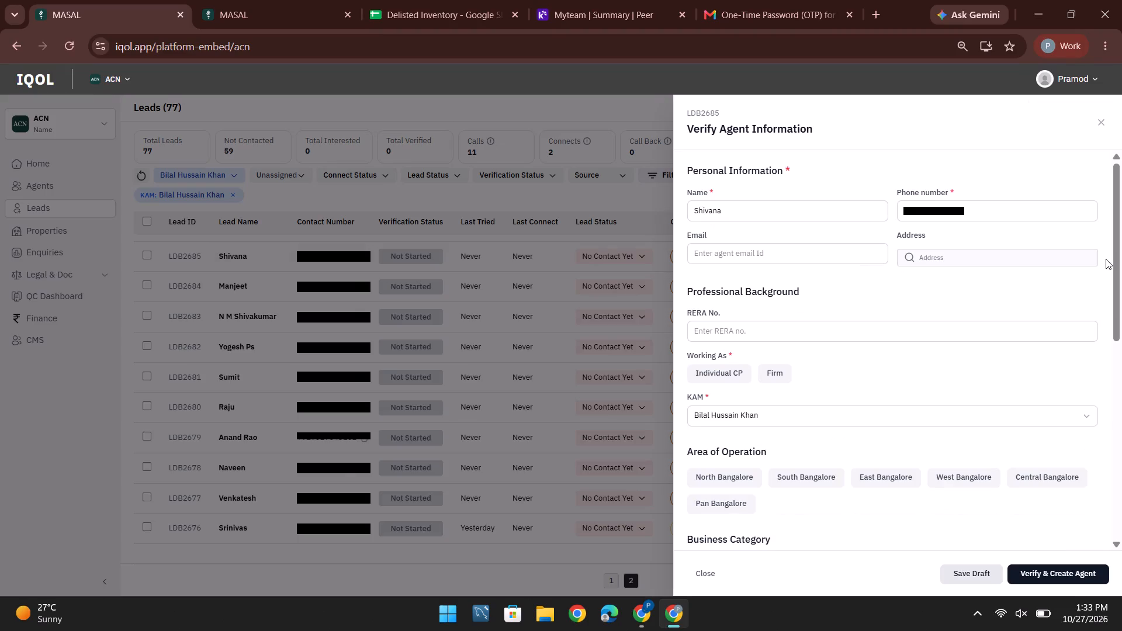
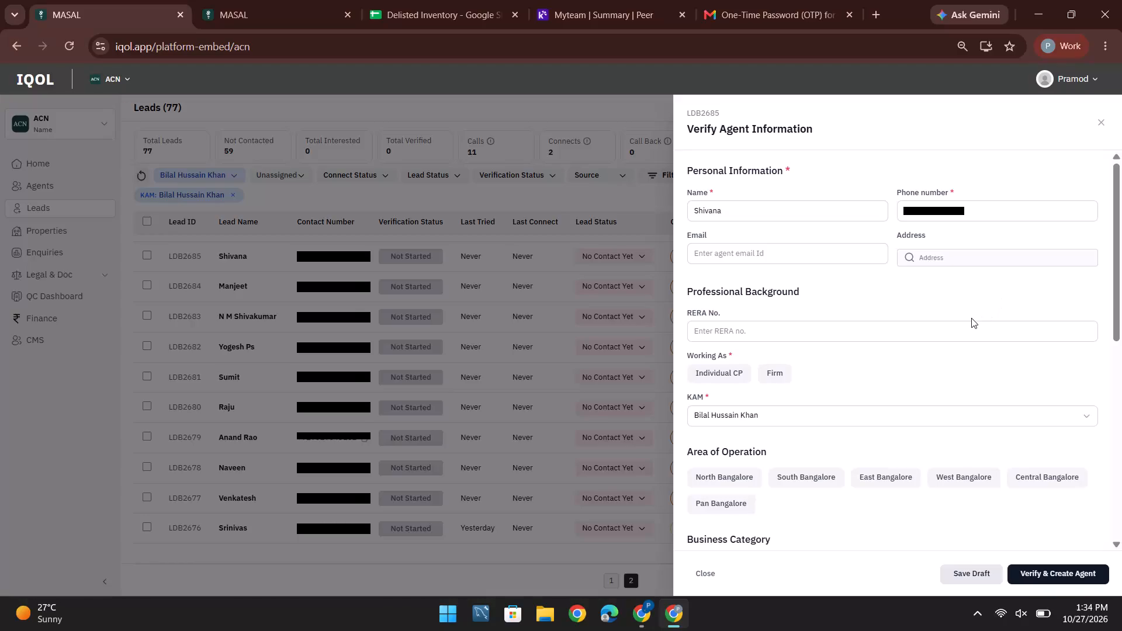
click(1103, 123)
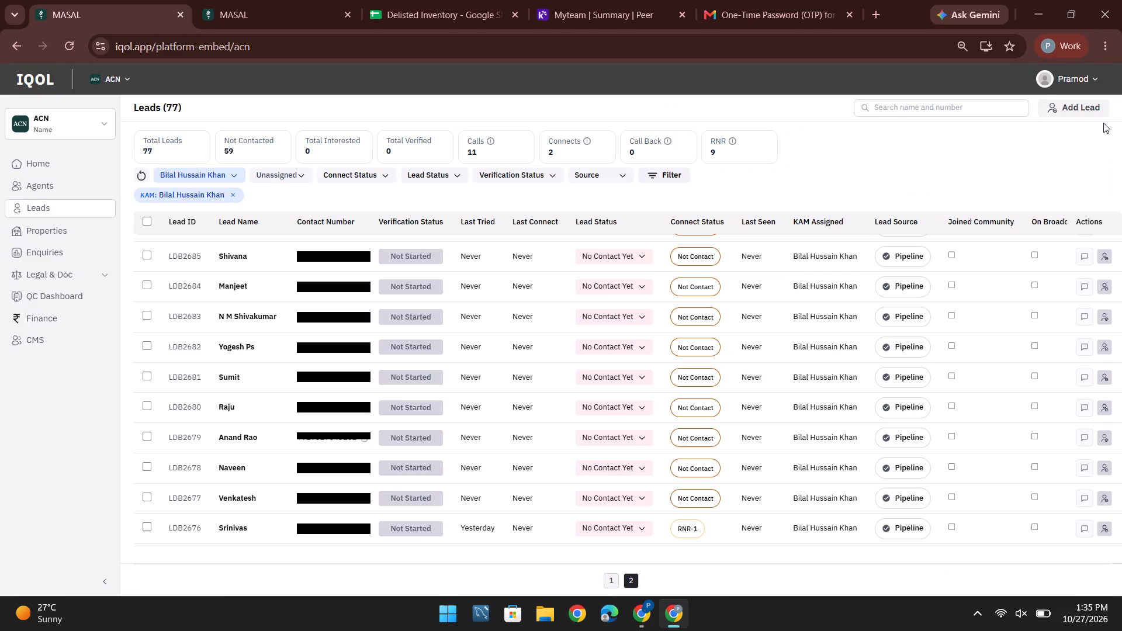
click(1085, 264)
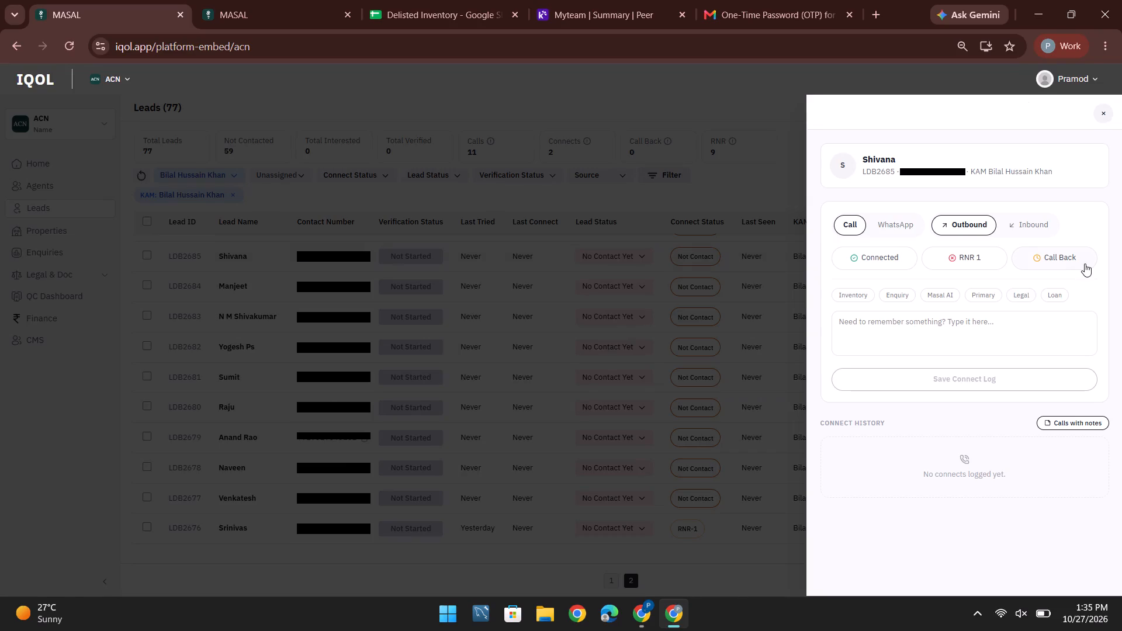
click(906, 264)
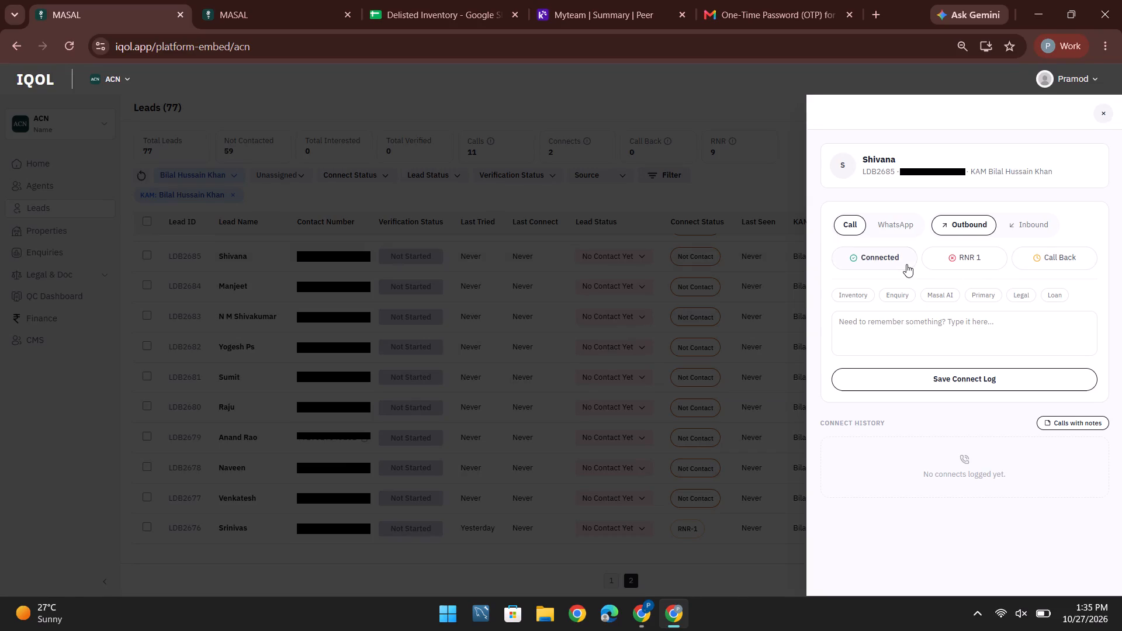
click(872, 330)
text(not an agent)
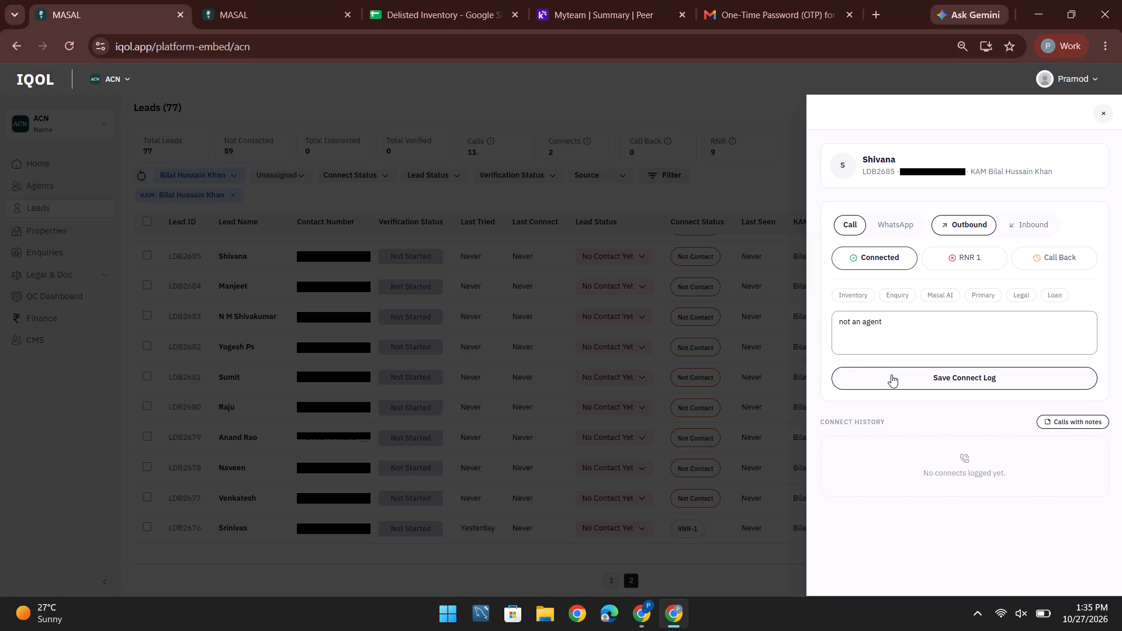
click(890, 380)
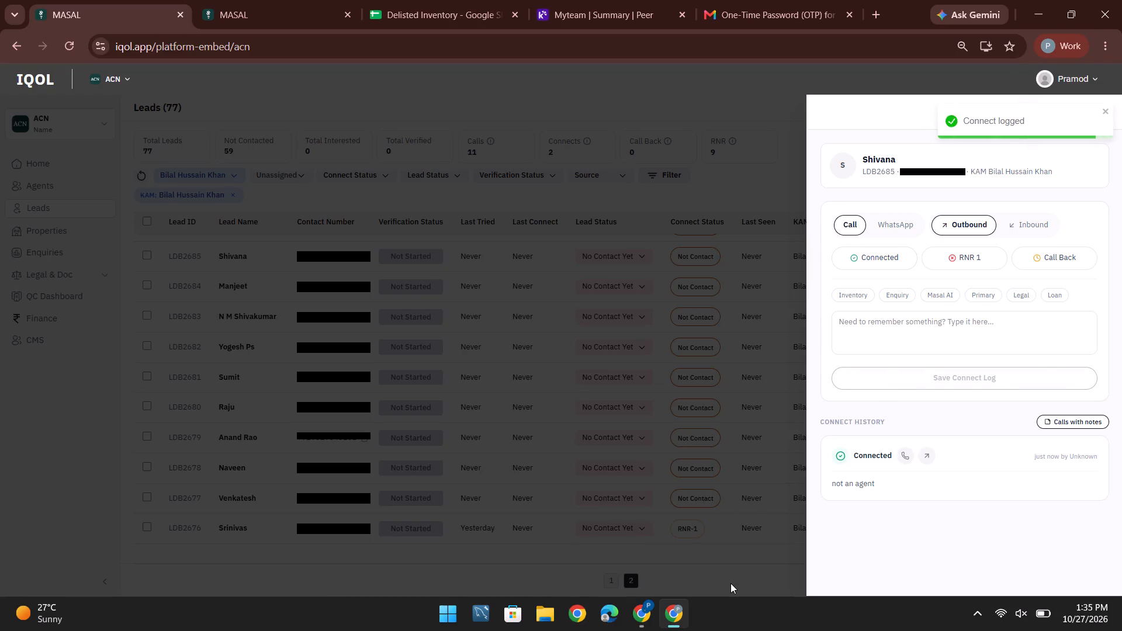
click(730, 583)
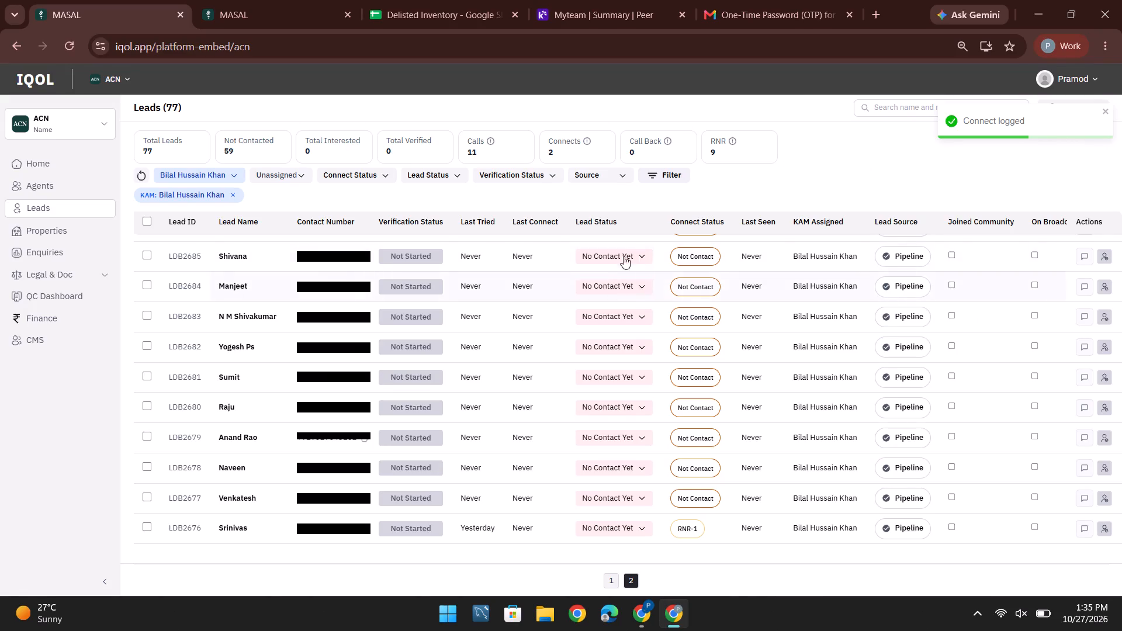
click(634, 249)
click(607, 295)
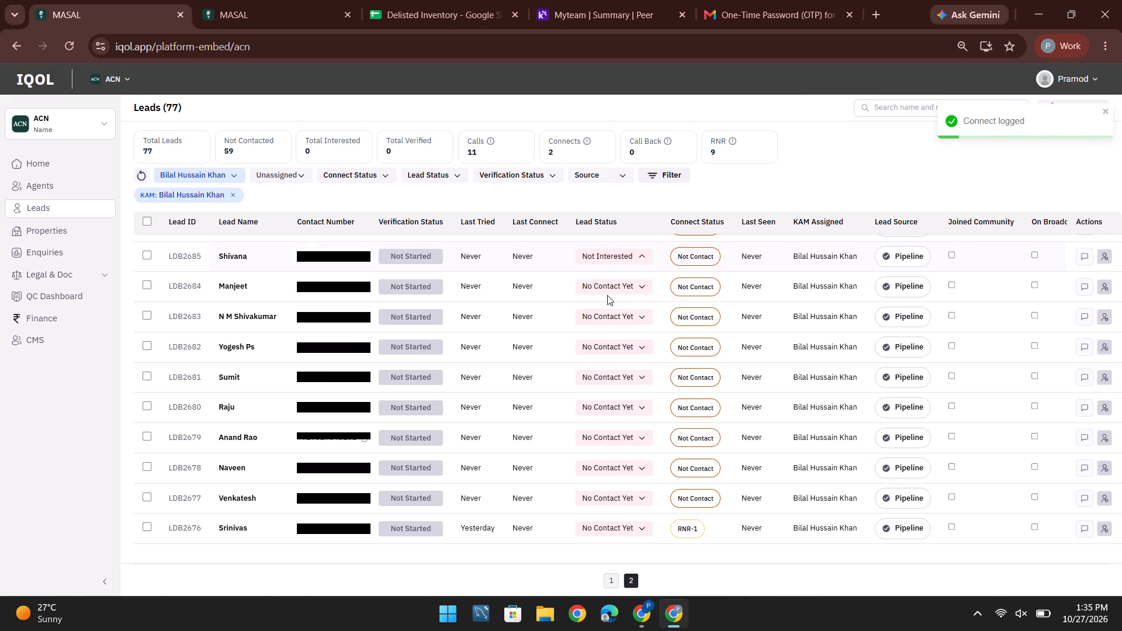
scroll(673, 370, right, 1)
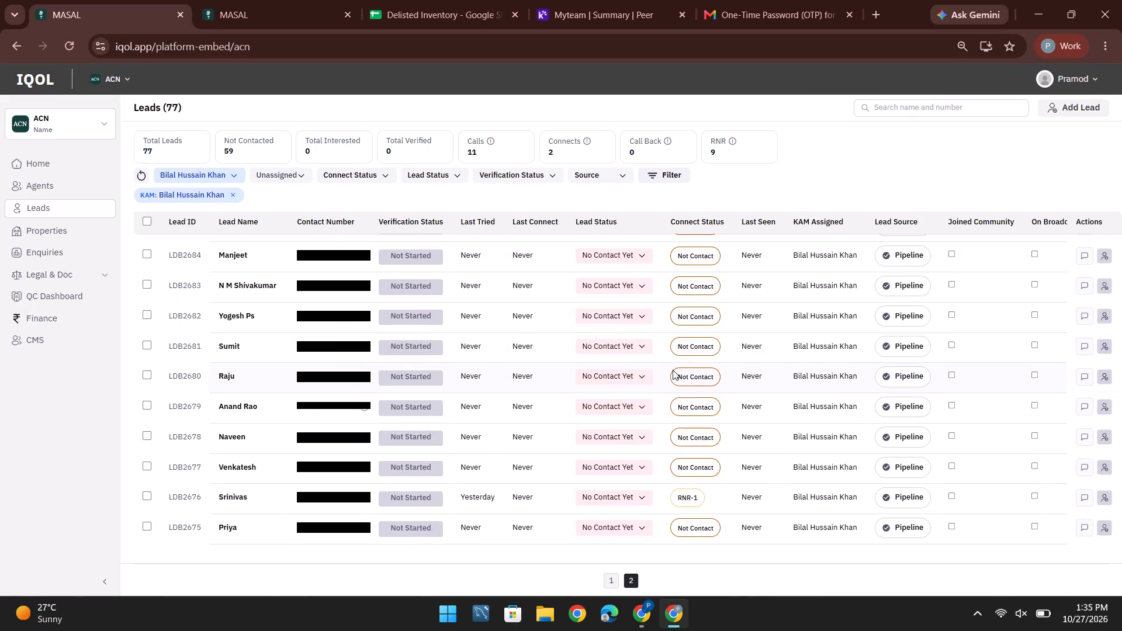
click(1085, 261)
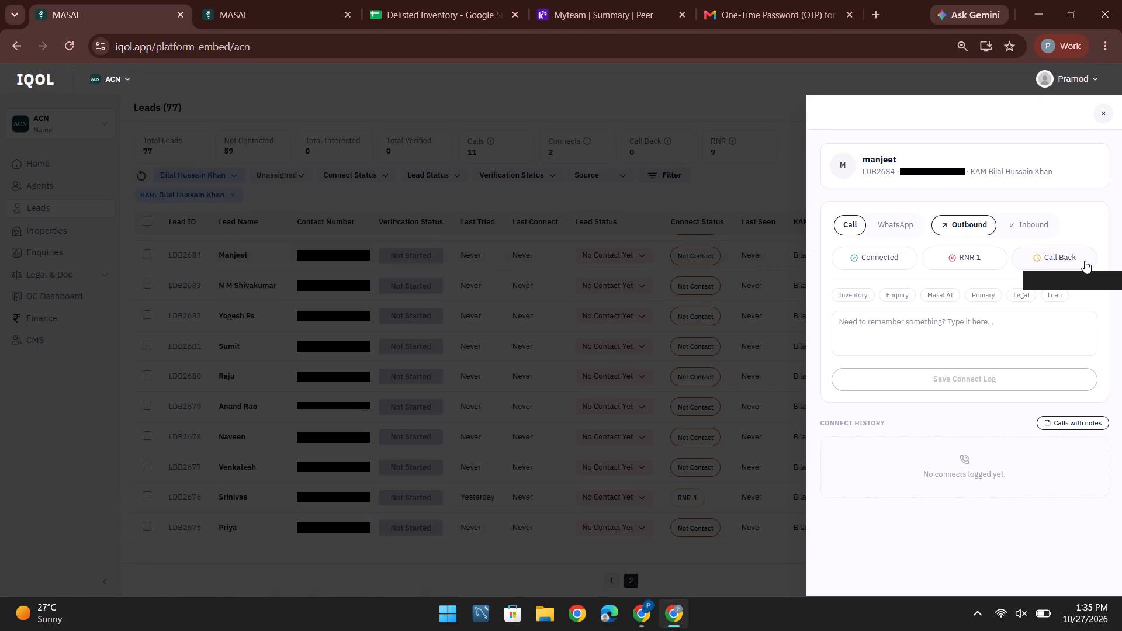
click(706, 570)
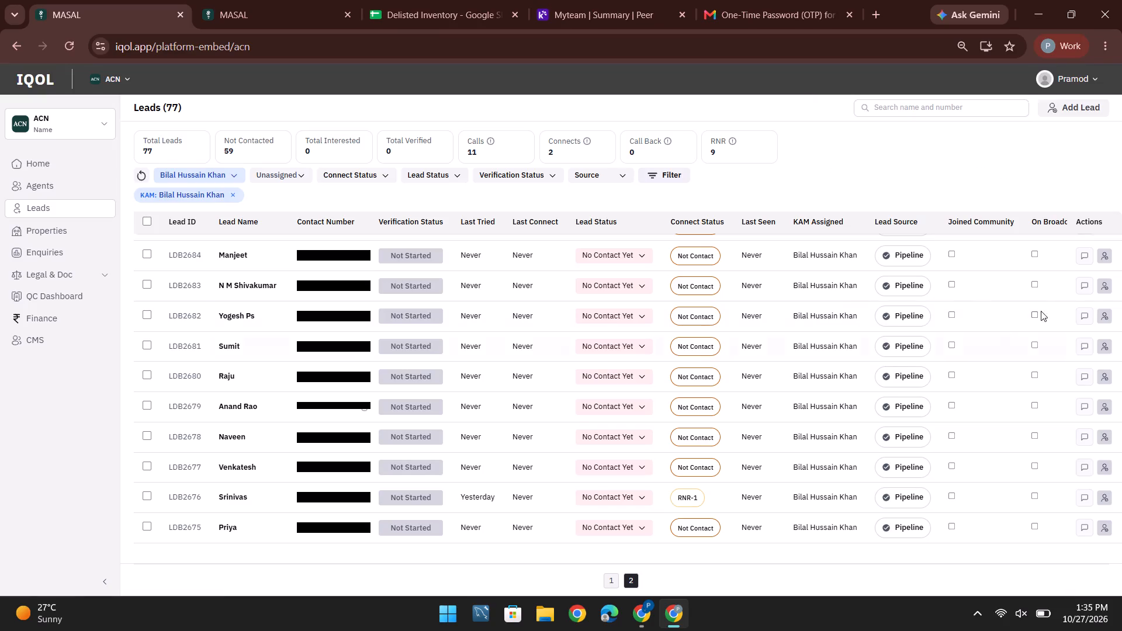
click(1100, 256)
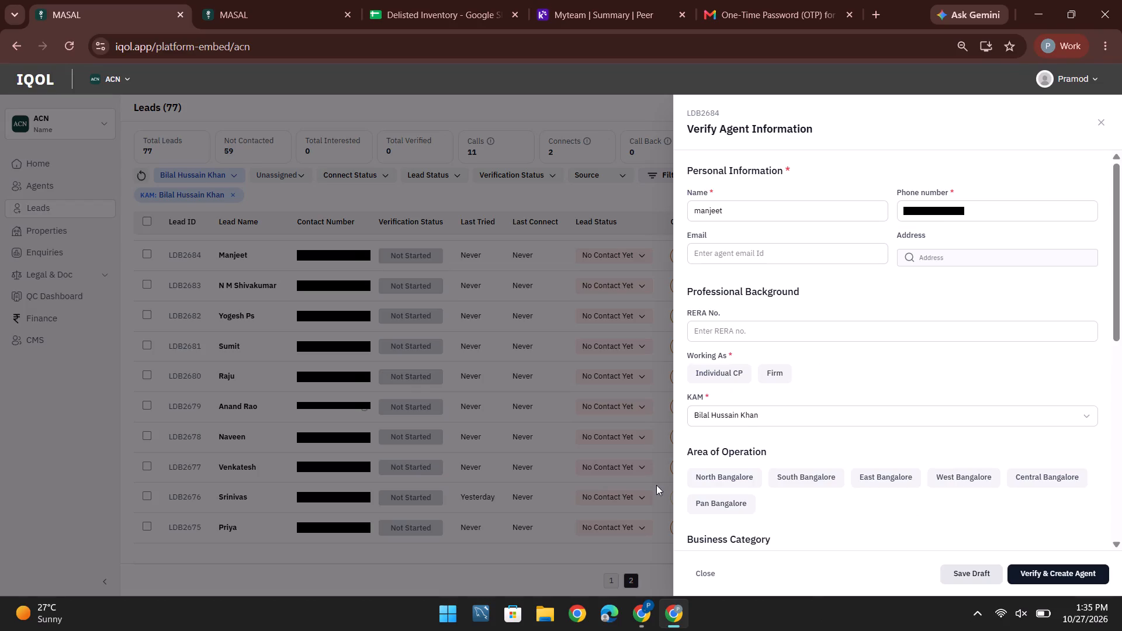
click(550, 557)
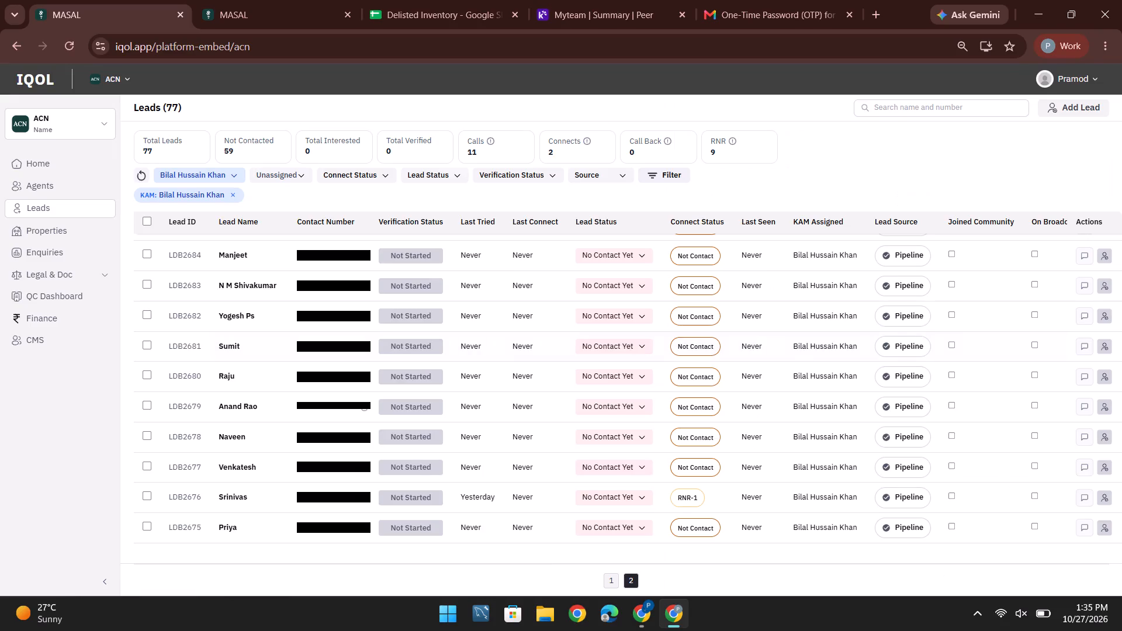
click(1076, 255)
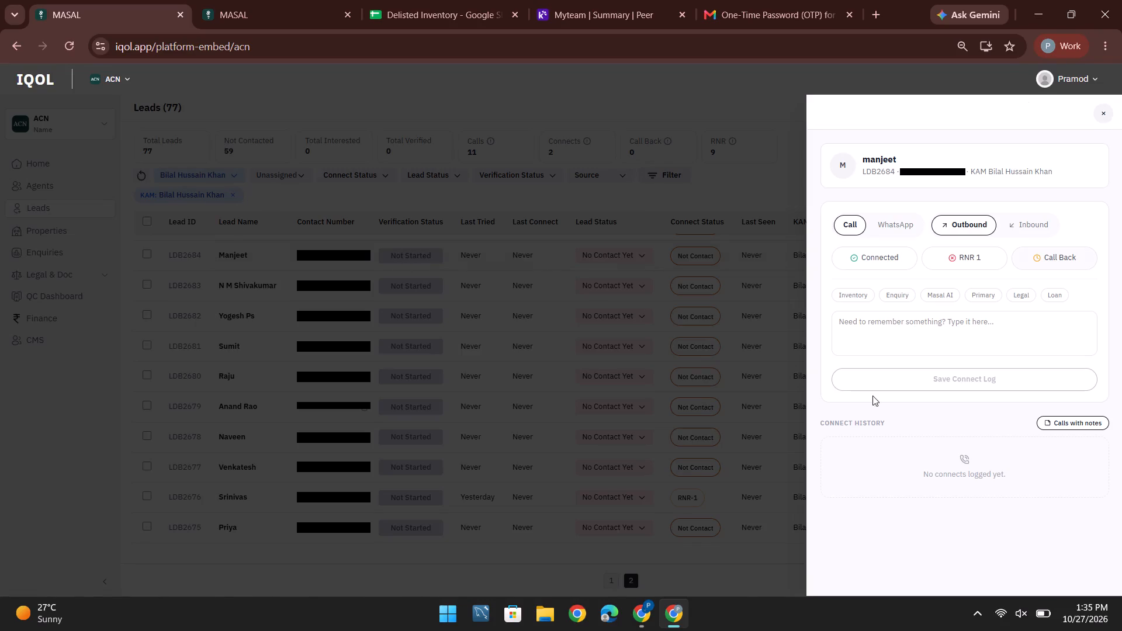
click(749, 582)
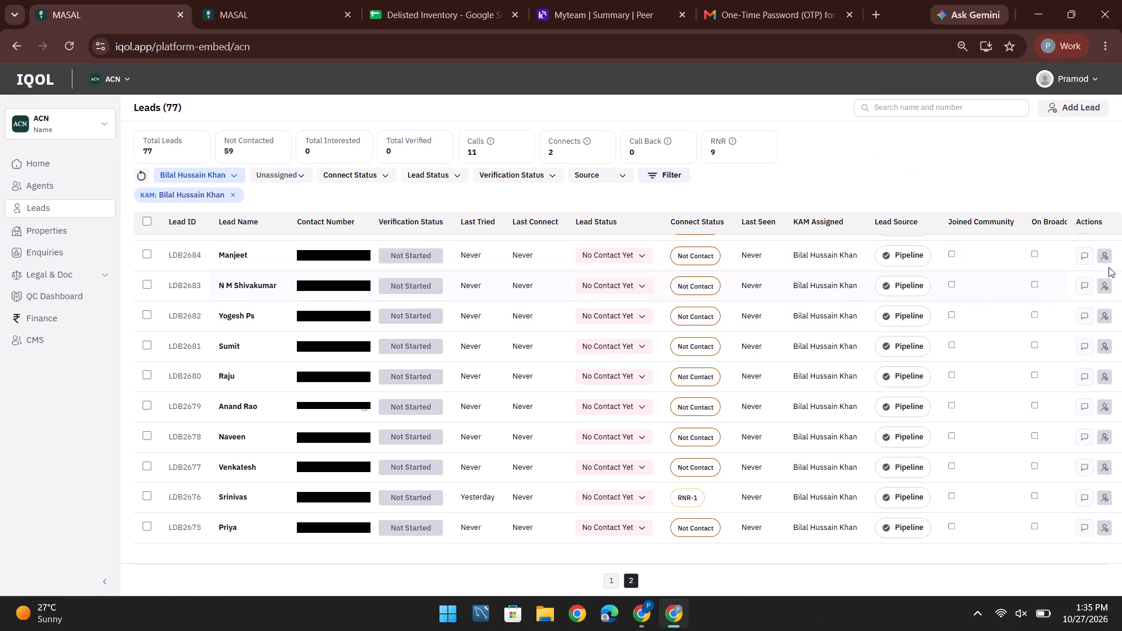
click(1109, 262)
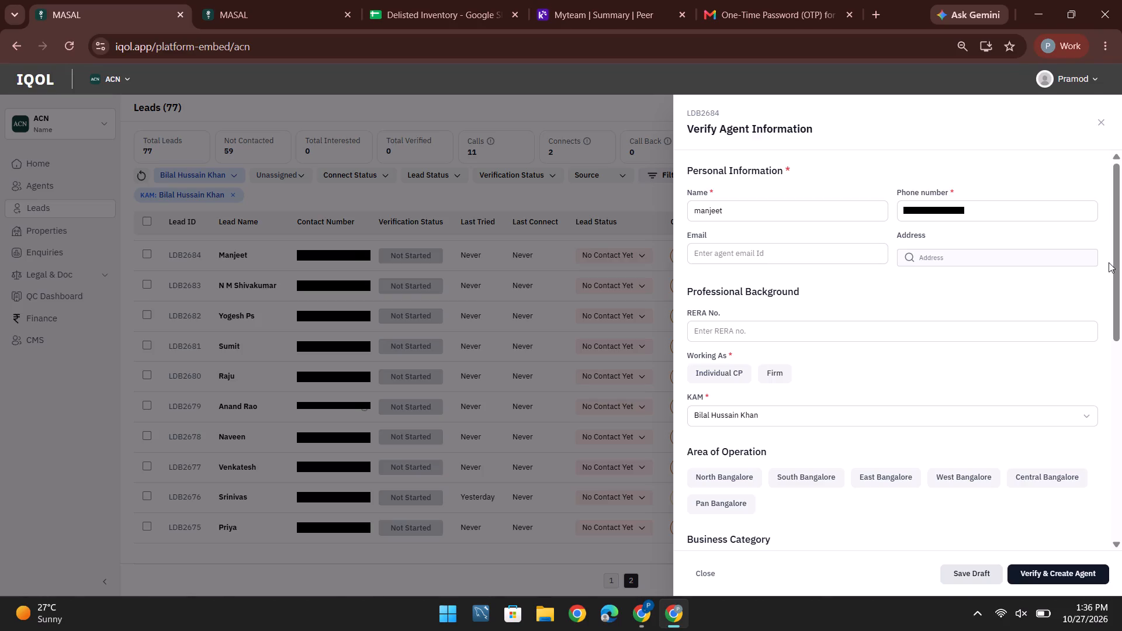
click(1100, 127)
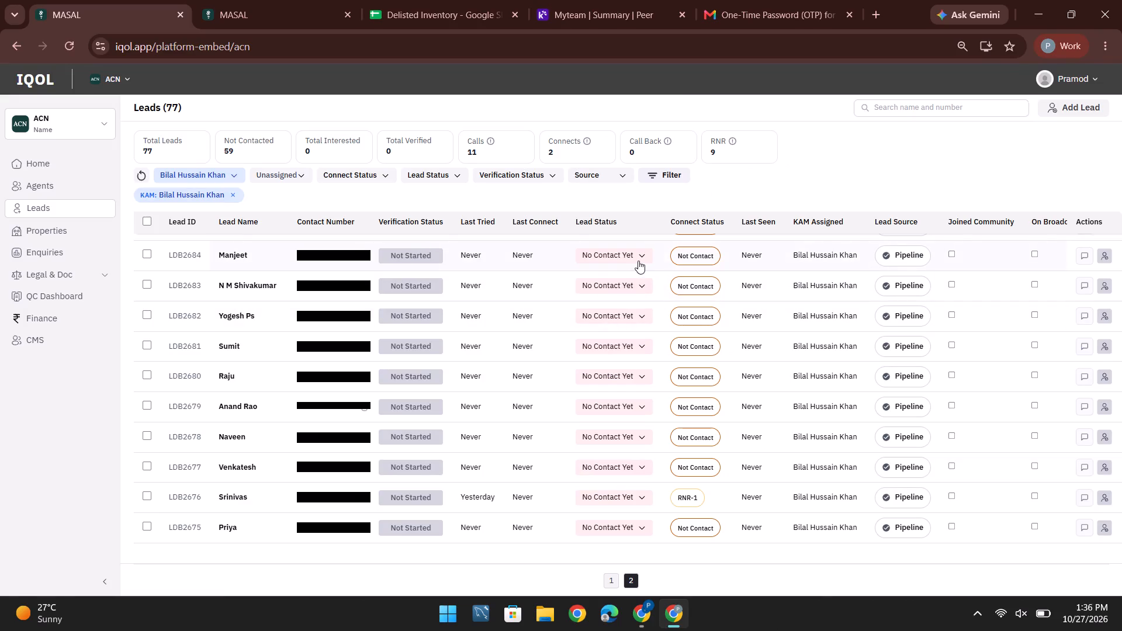
click(638, 261)
click(616, 293)
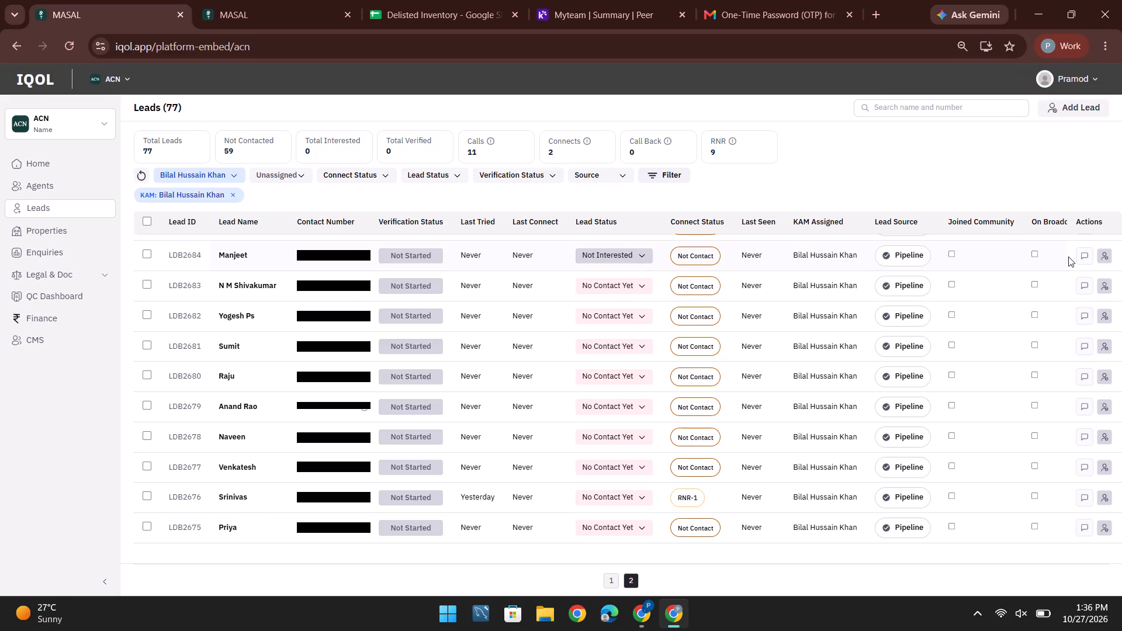
click(1086, 259)
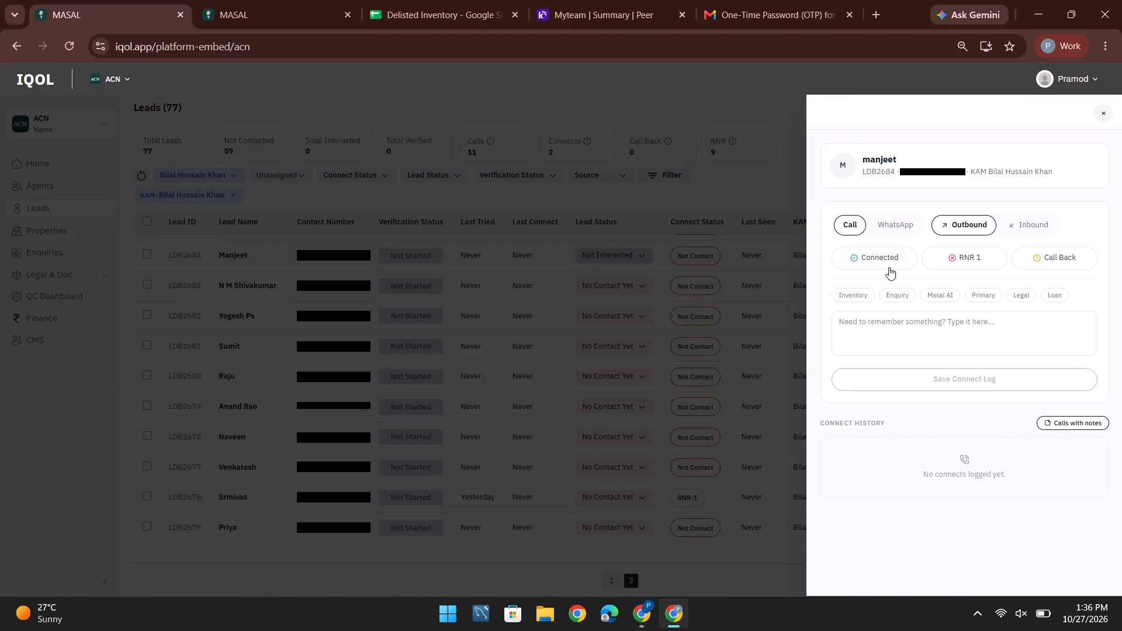
click(888, 266)
click(875, 325)
text(not an agent)
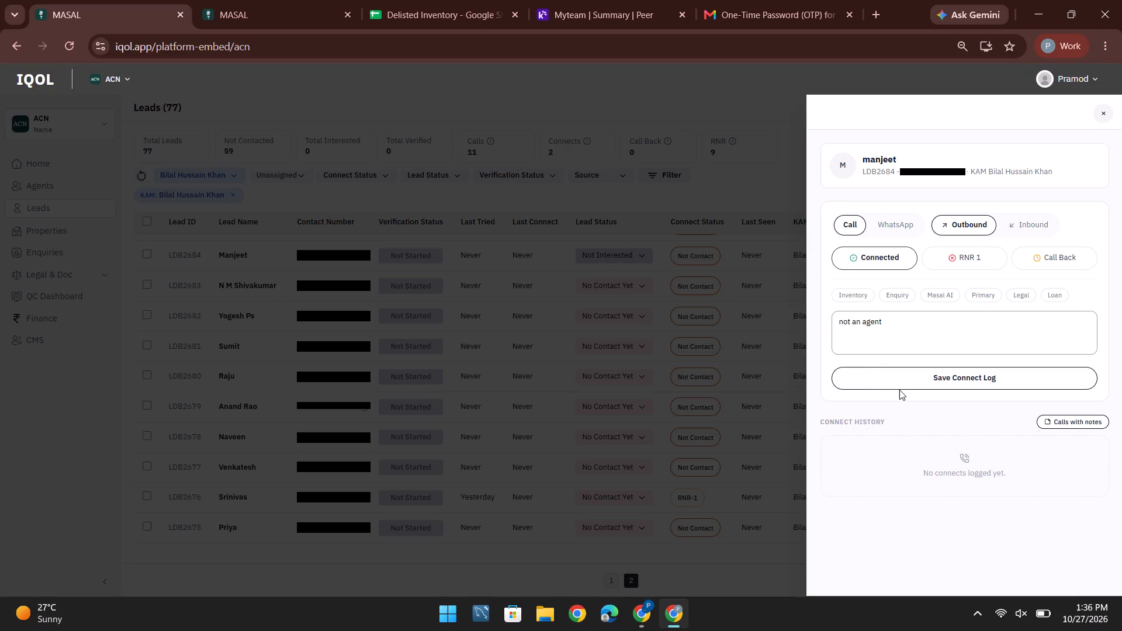
click(909, 383)
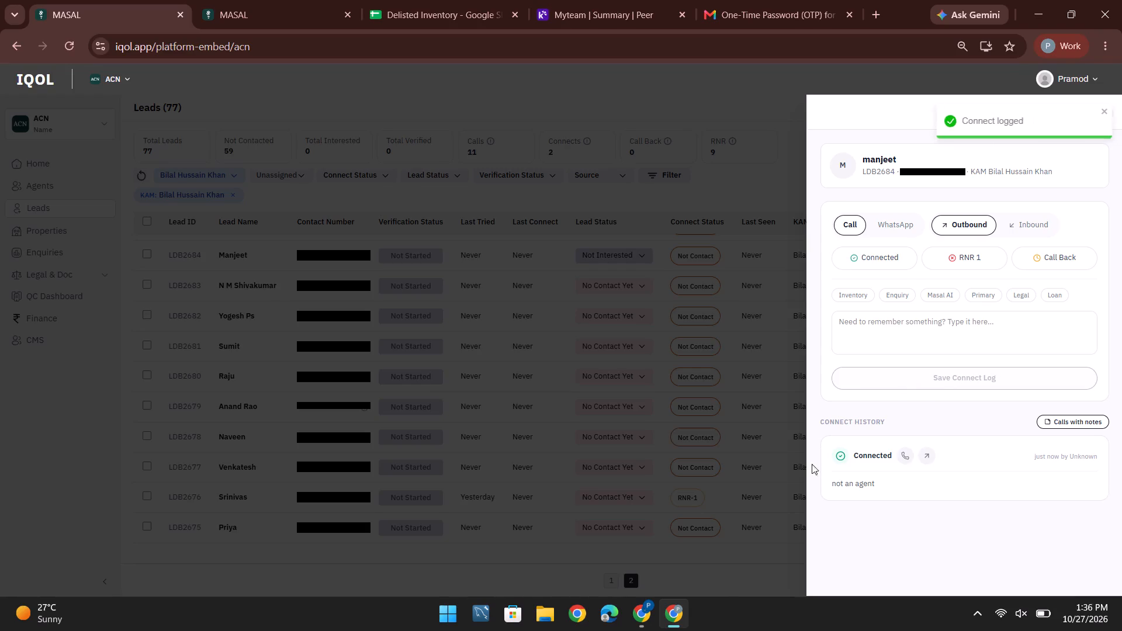
click(725, 581)
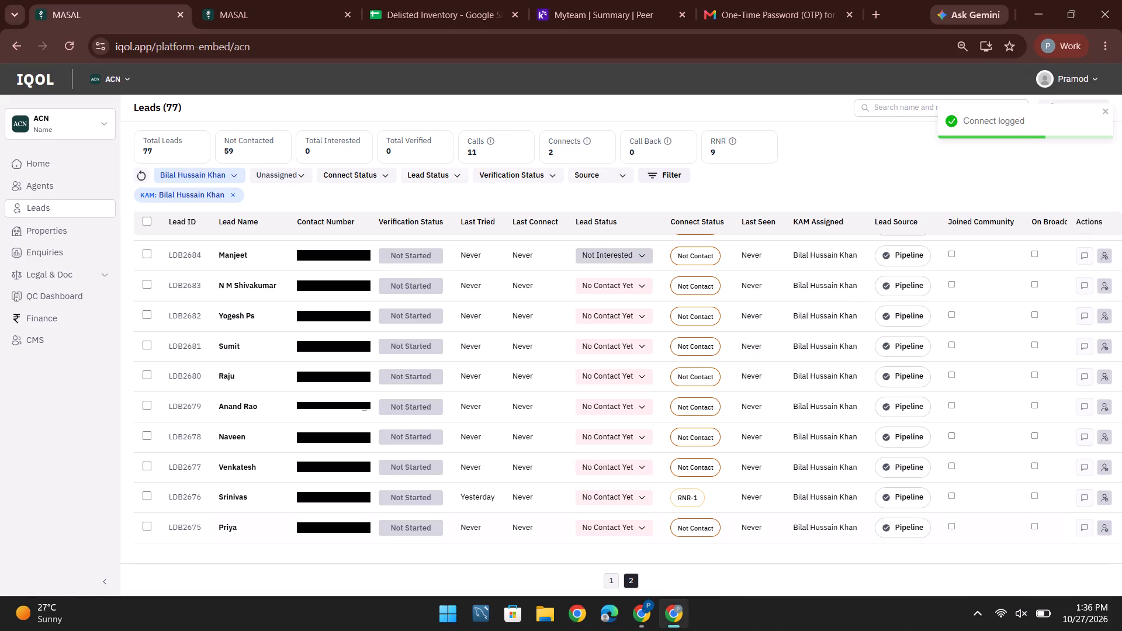
scroll(840, 495, right, 1)
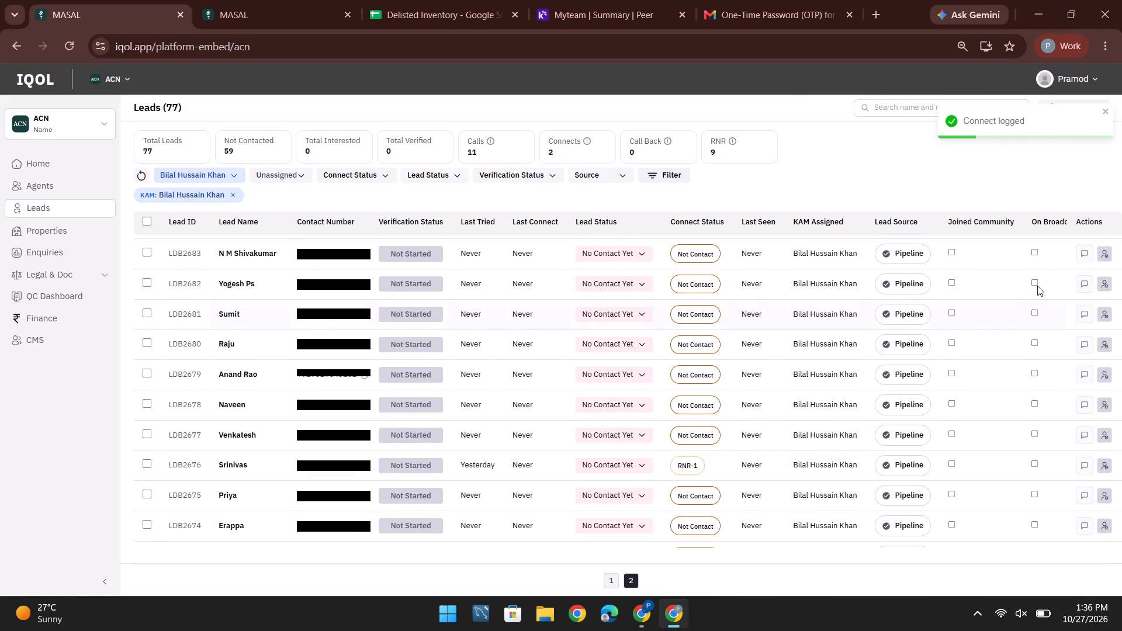
click(1087, 252)
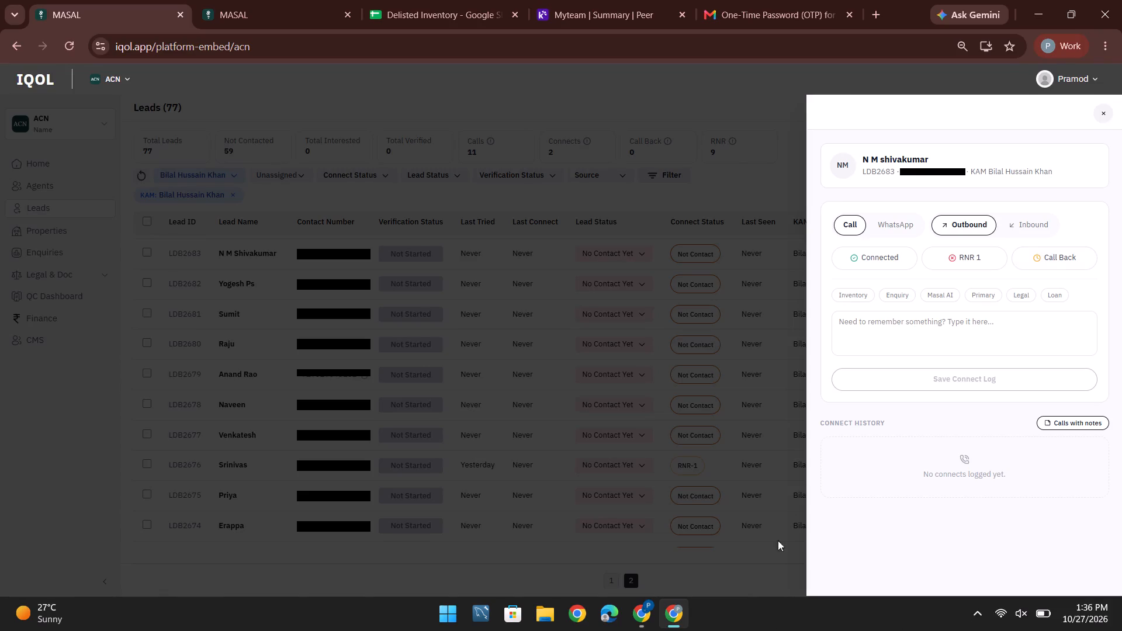
click(764, 560)
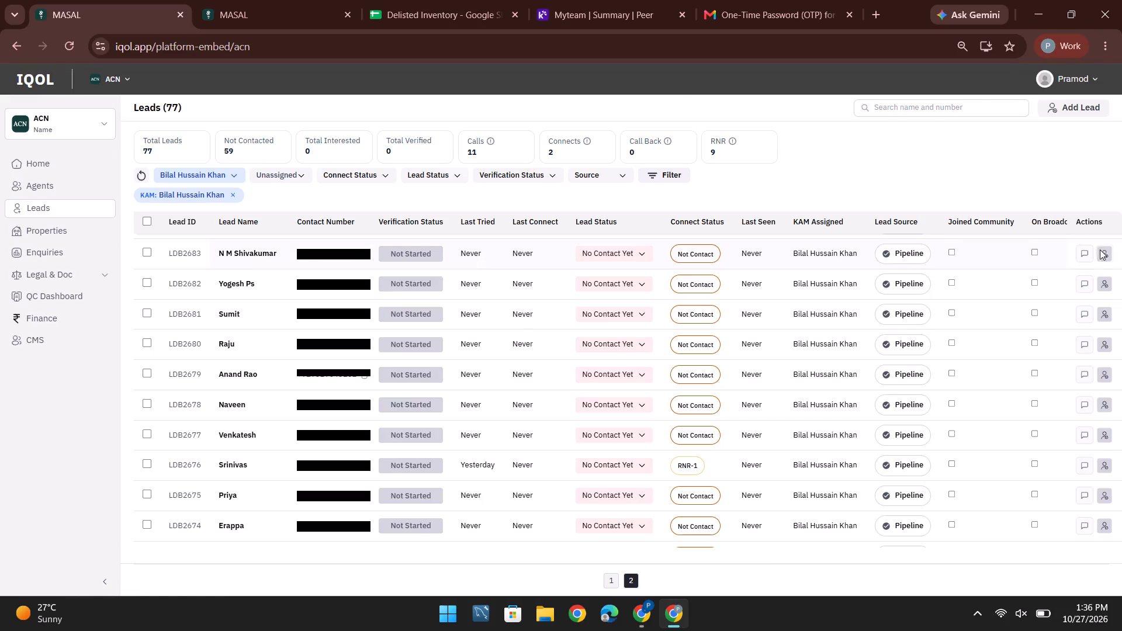
click(1103, 252)
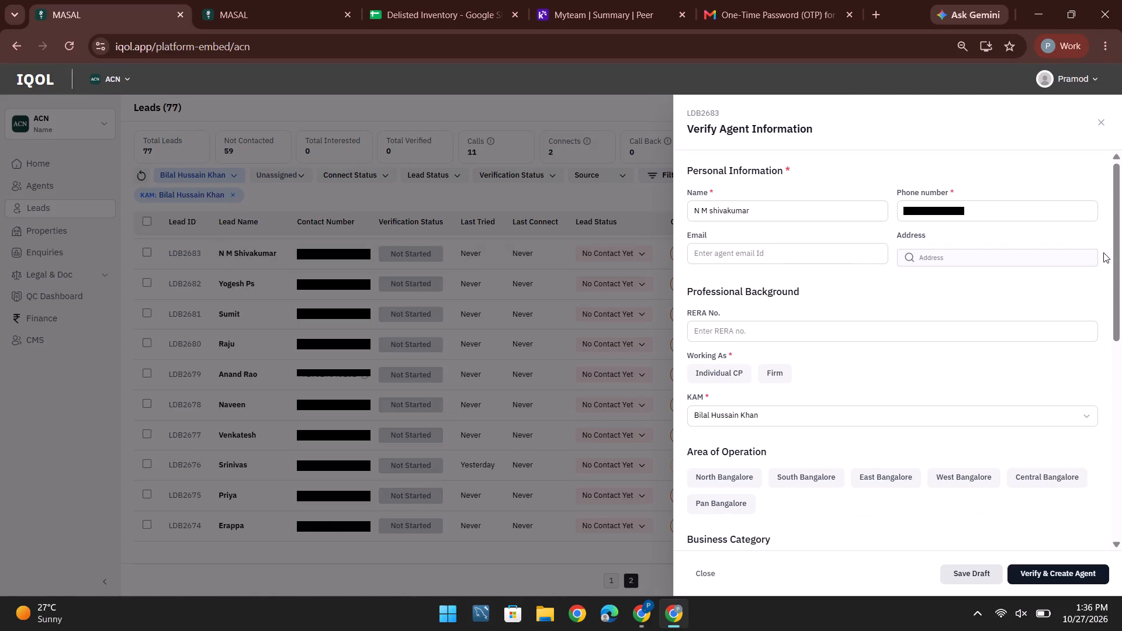
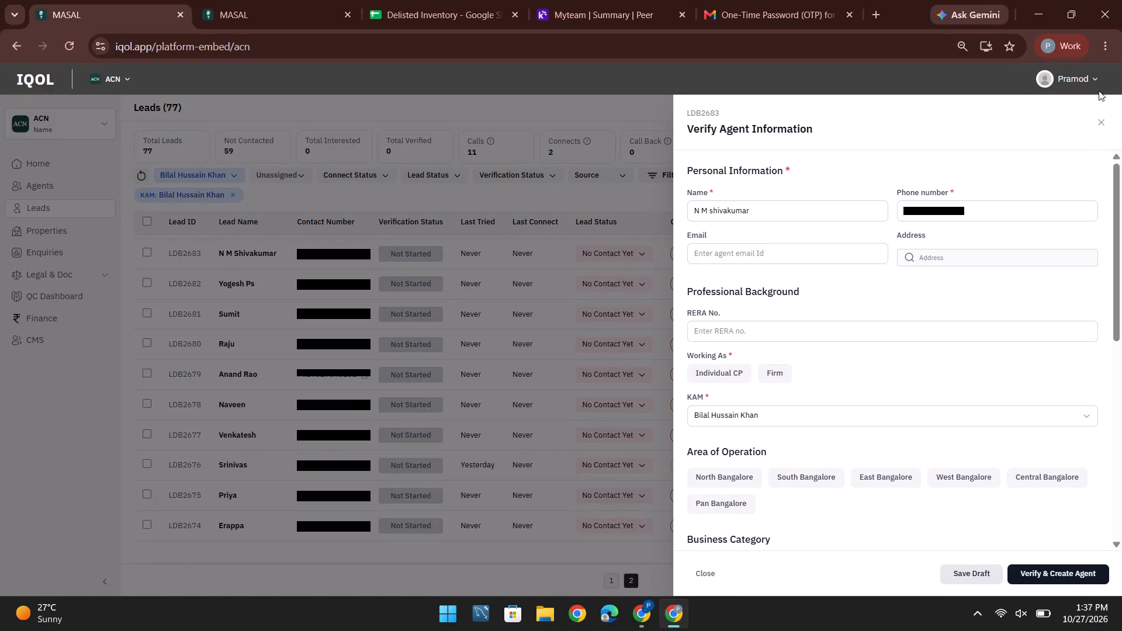
click(1102, 126)
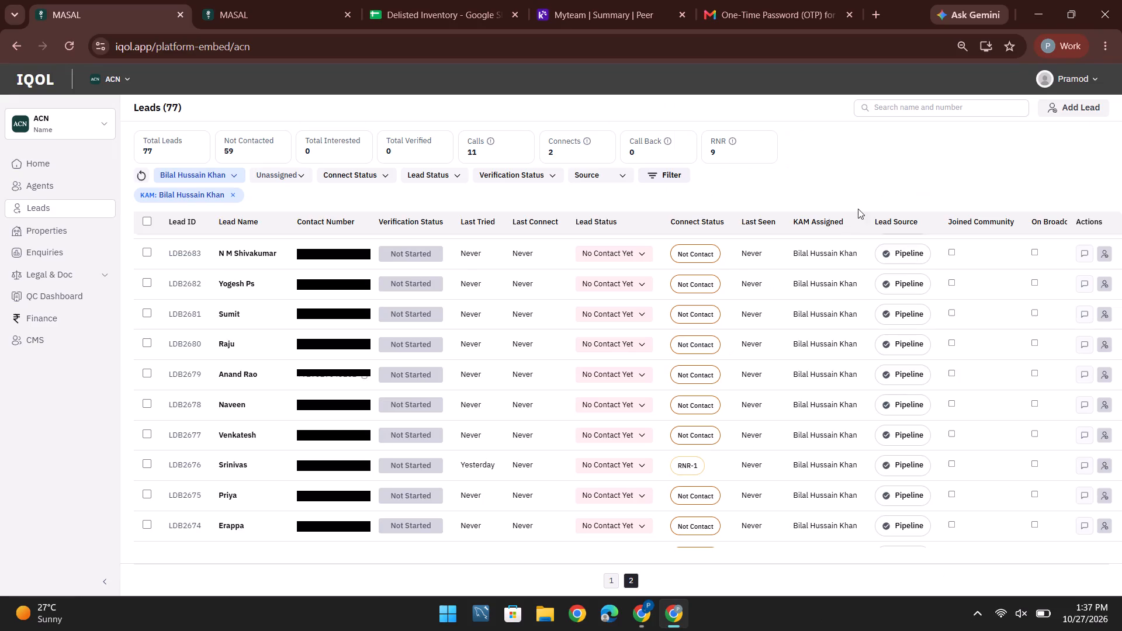
click(631, 260)
click(610, 291)
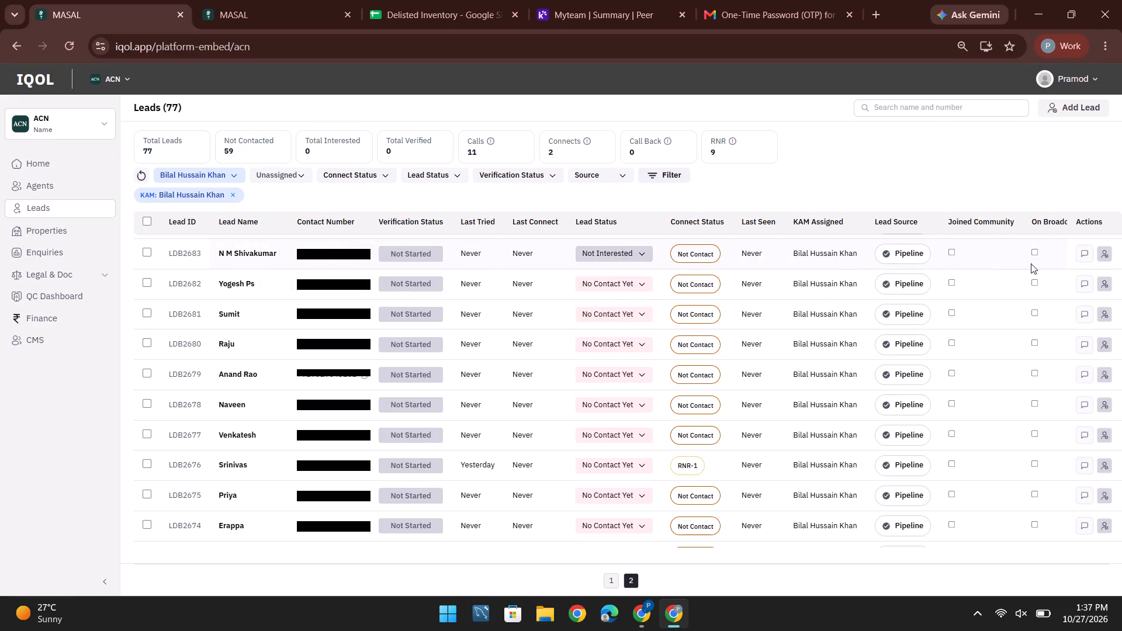
click(1083, 253)
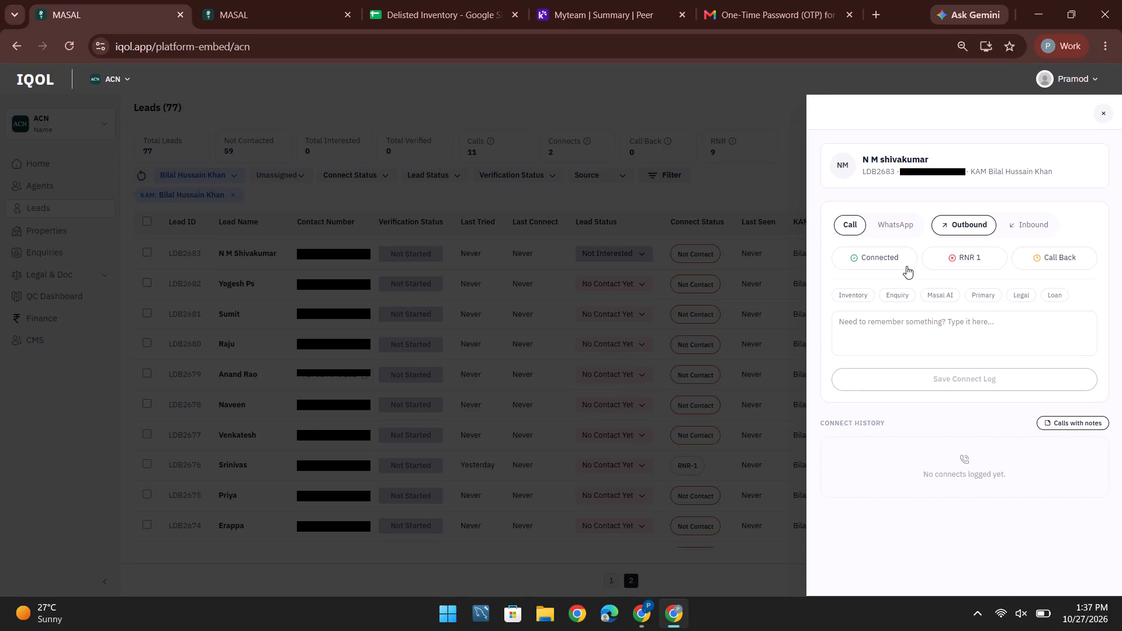
click(906, 264)
click(885, 330)
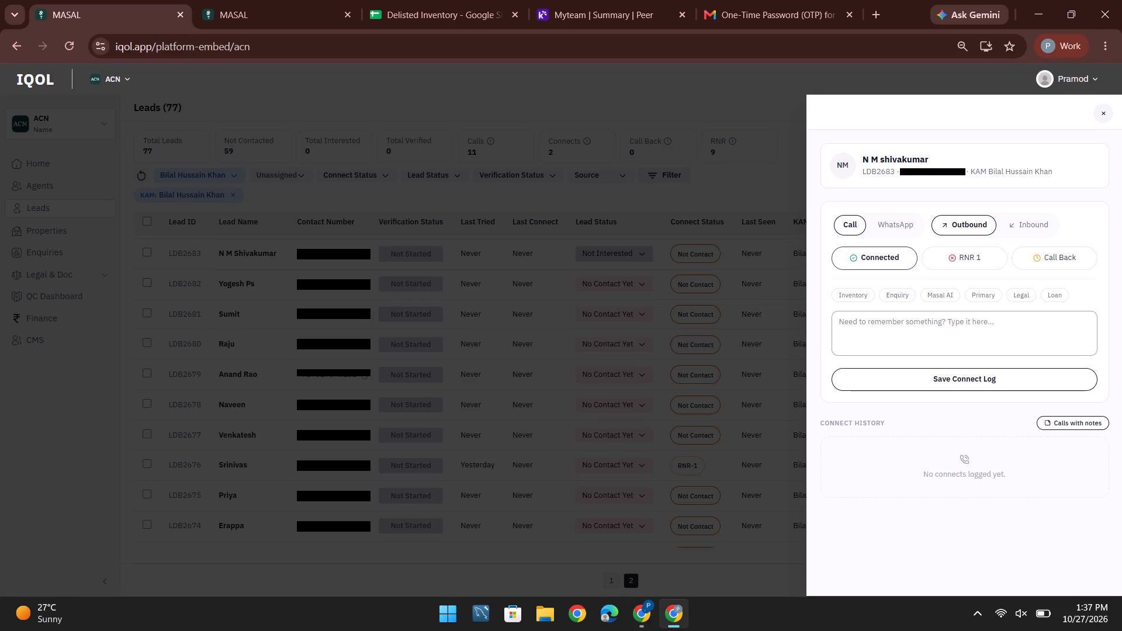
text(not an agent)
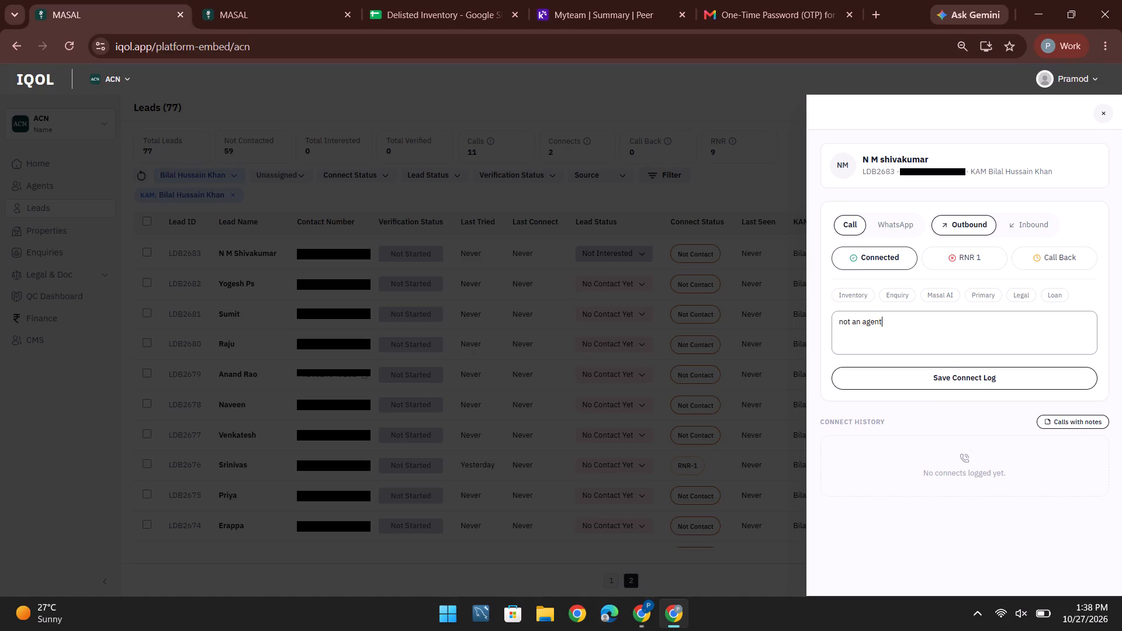
click(929, 380)
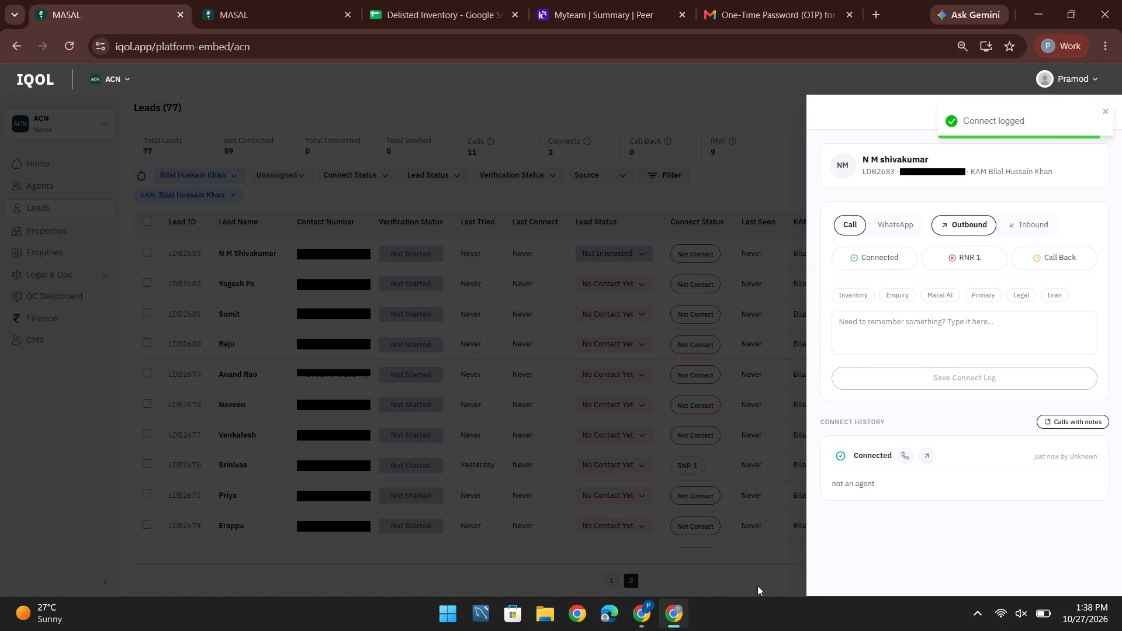
click(757, 585)
scroll(837, 519, right, 1)
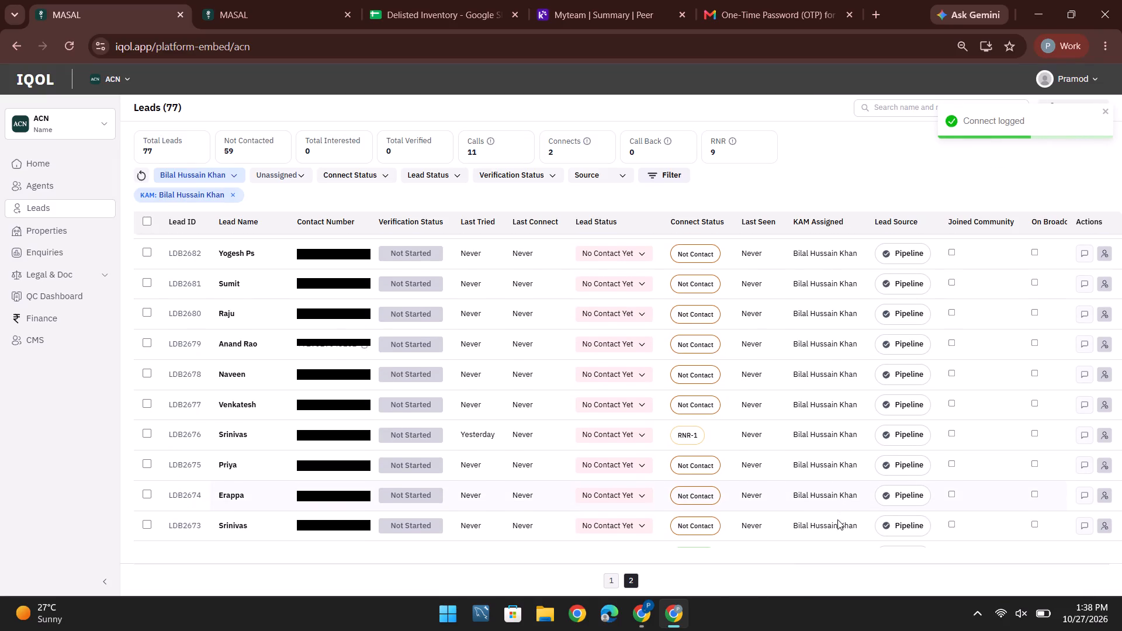
click(1085, 258)
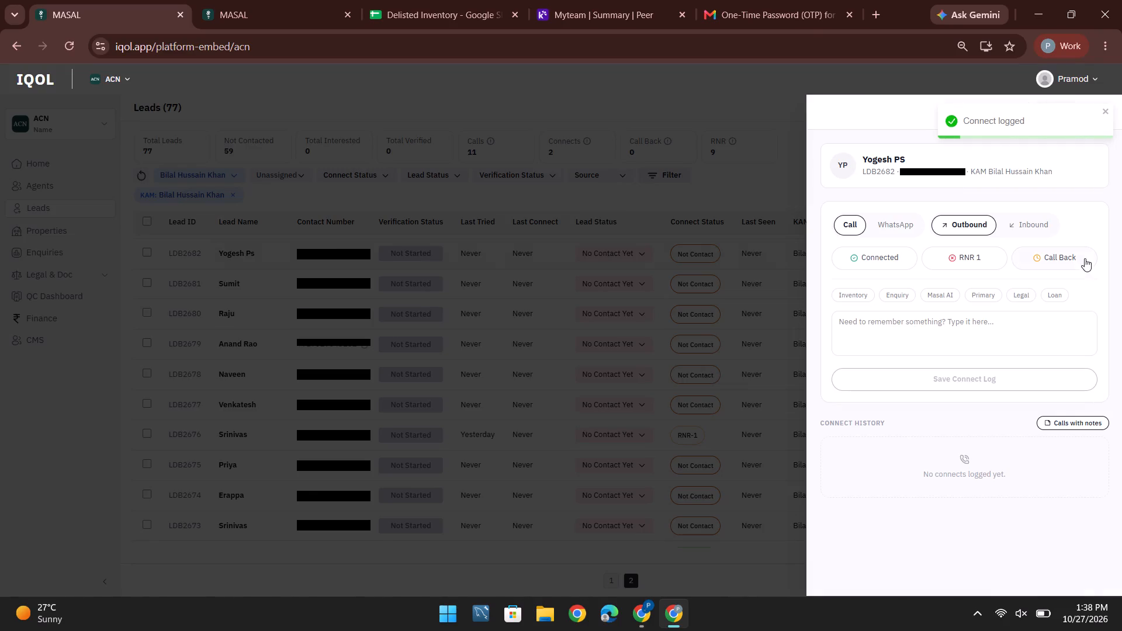
click(763, 570)
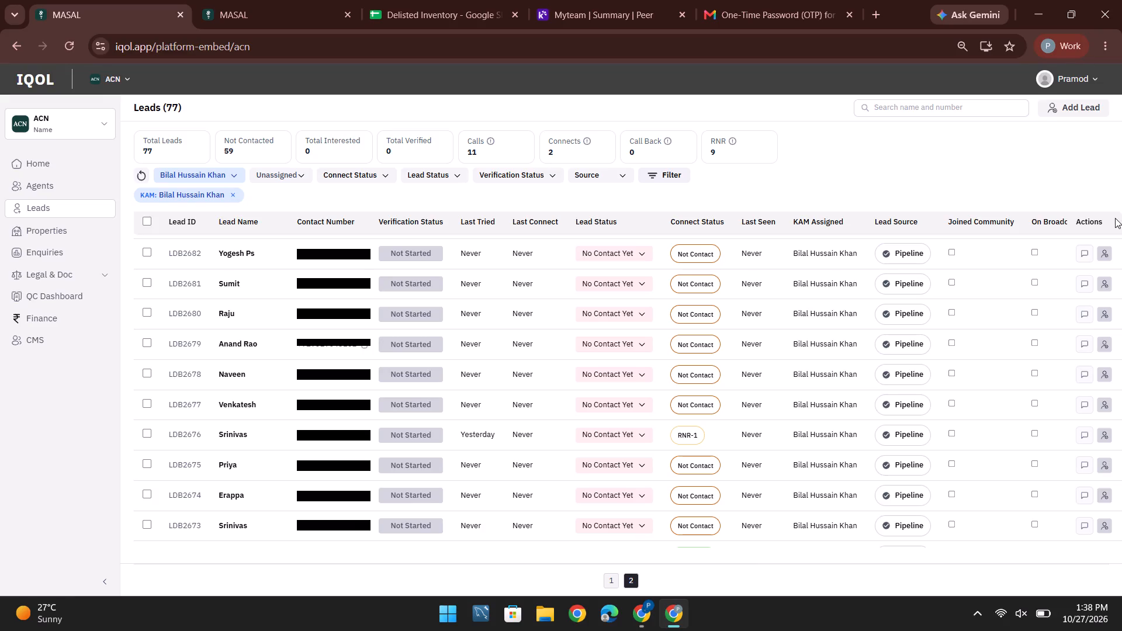
click(1107, 255)
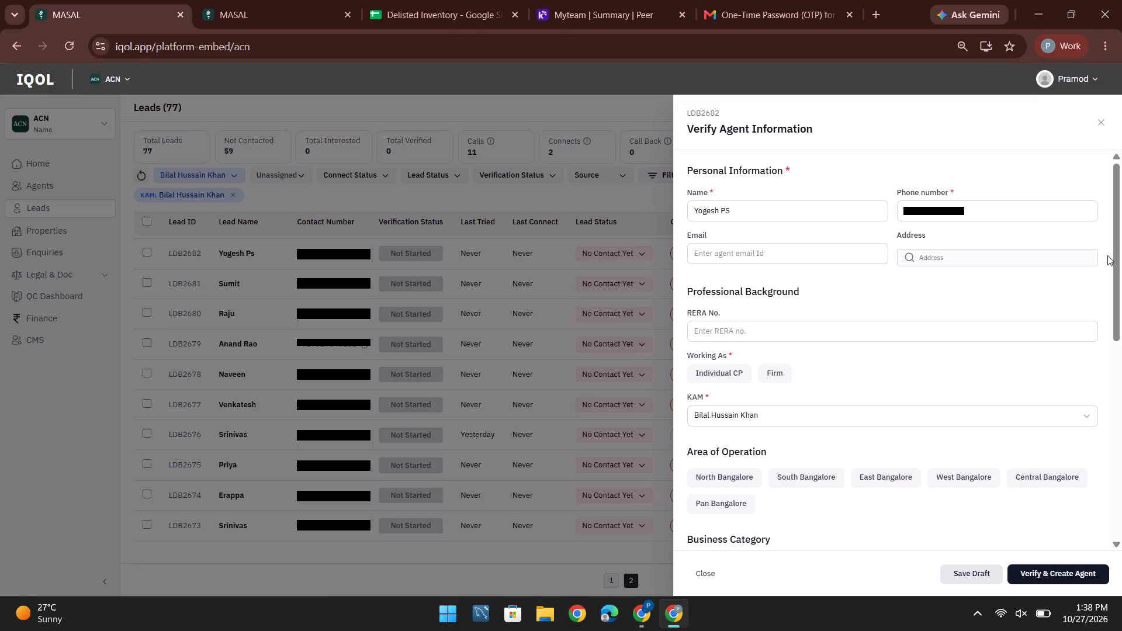
click(1104, 125)
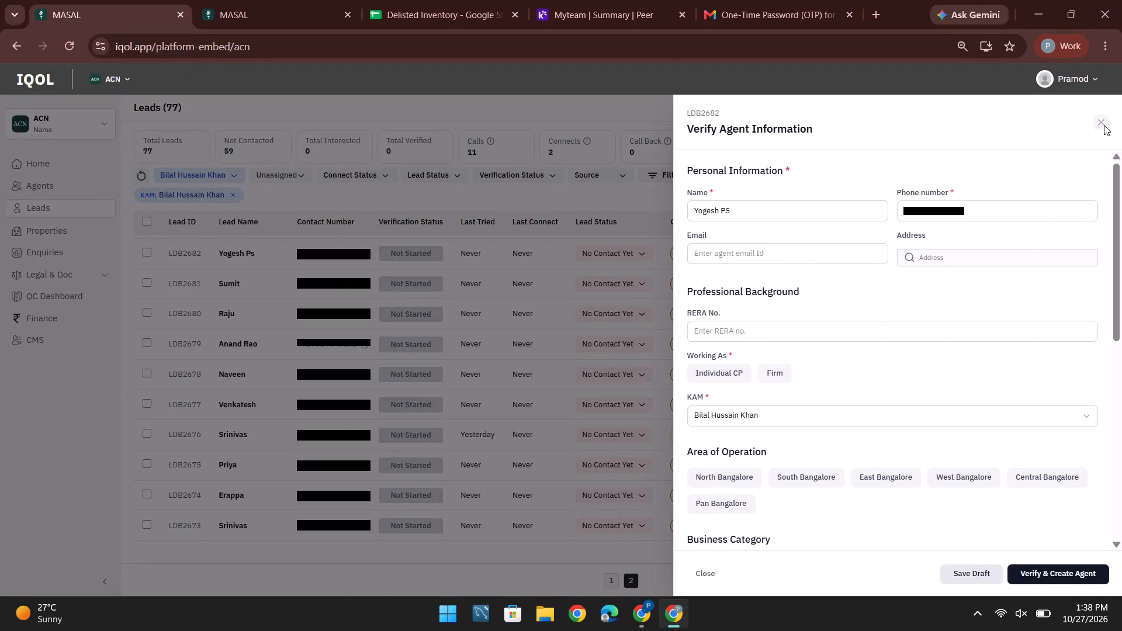
click(623, 249)
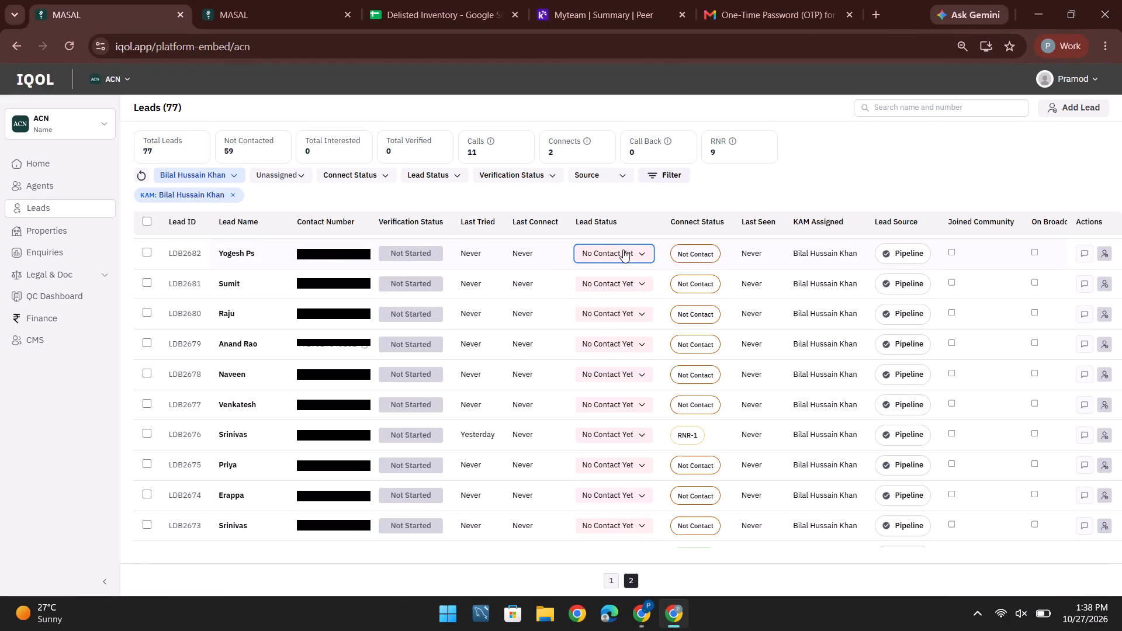
click(617, 297)
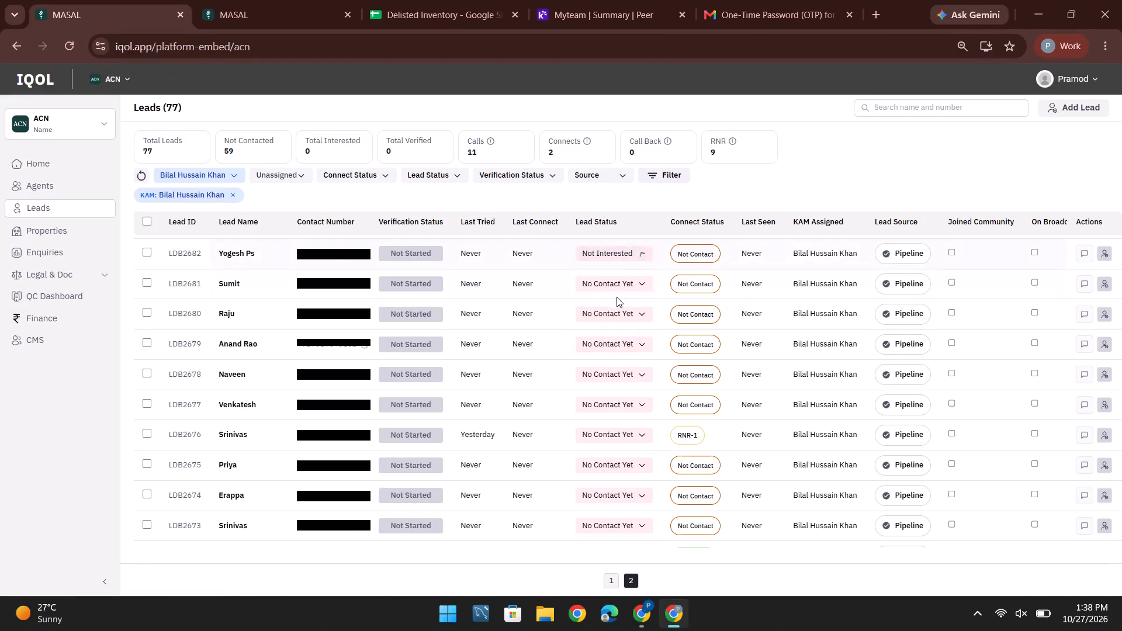
click(1079, 258)
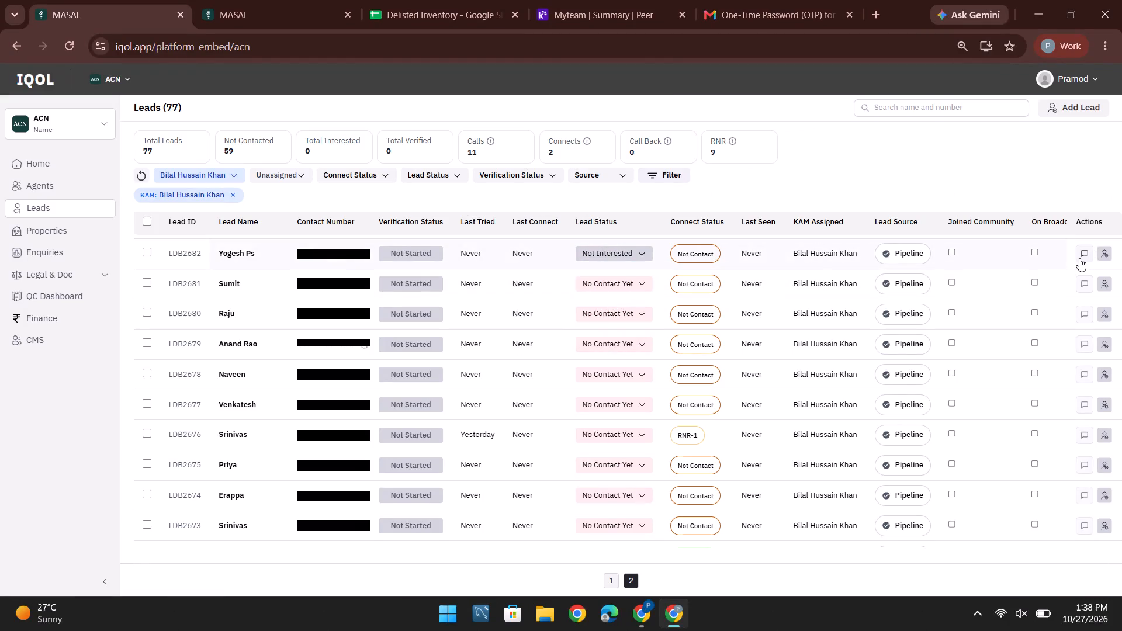
click(885, 265)
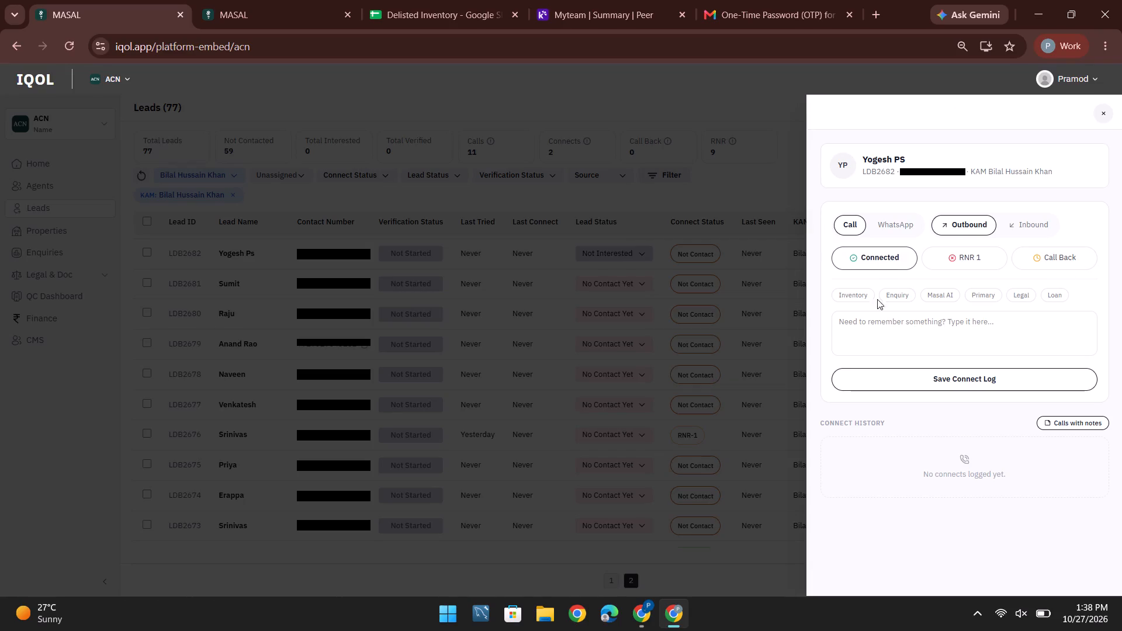
click(863, 325)
text(not an ag)
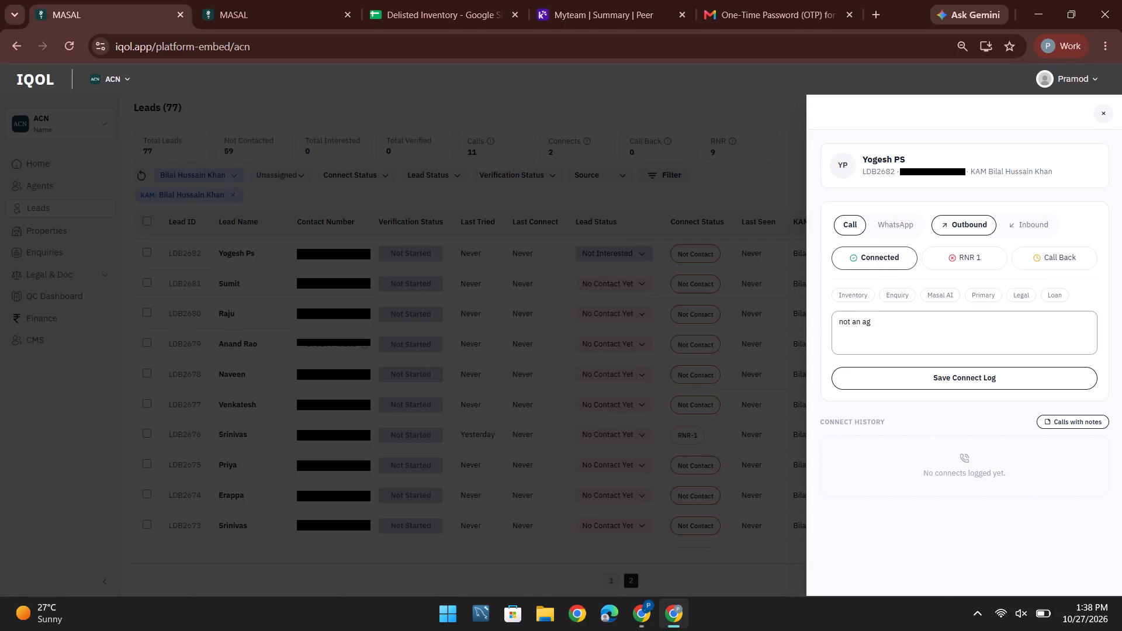
text(ent)
click(889, 379)
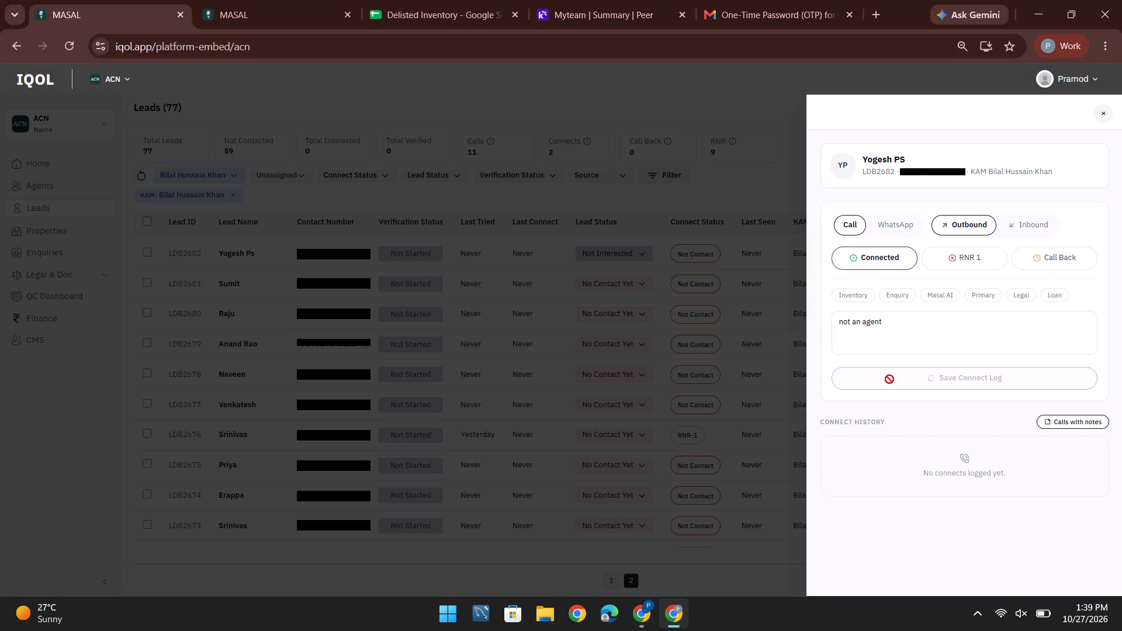
click(721, 584)
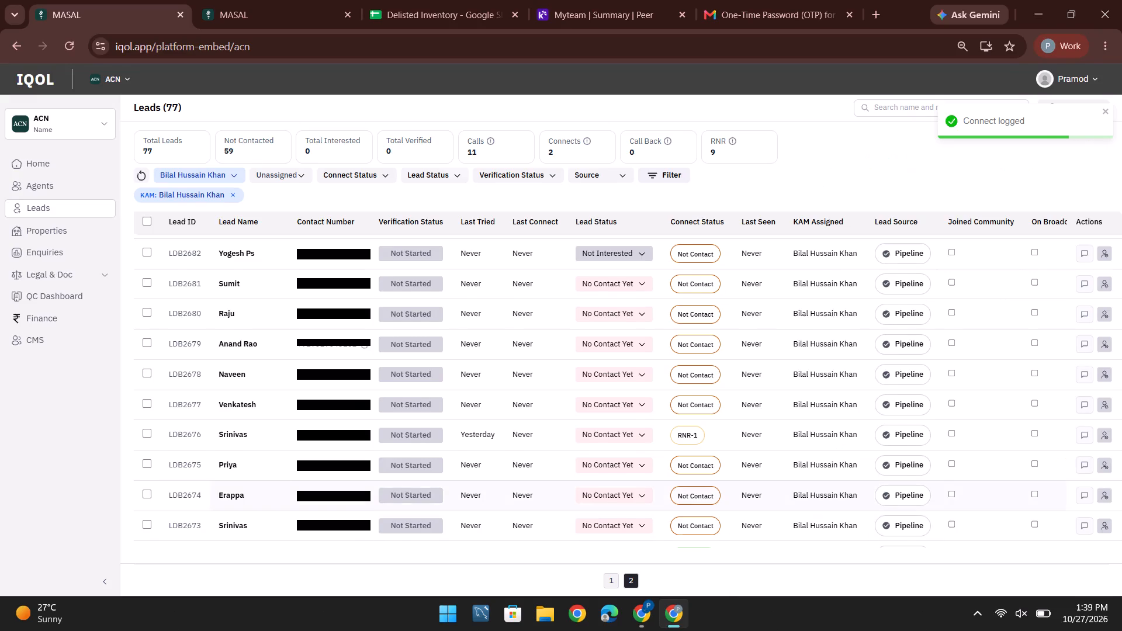
scroll(830, 492, right, 1)
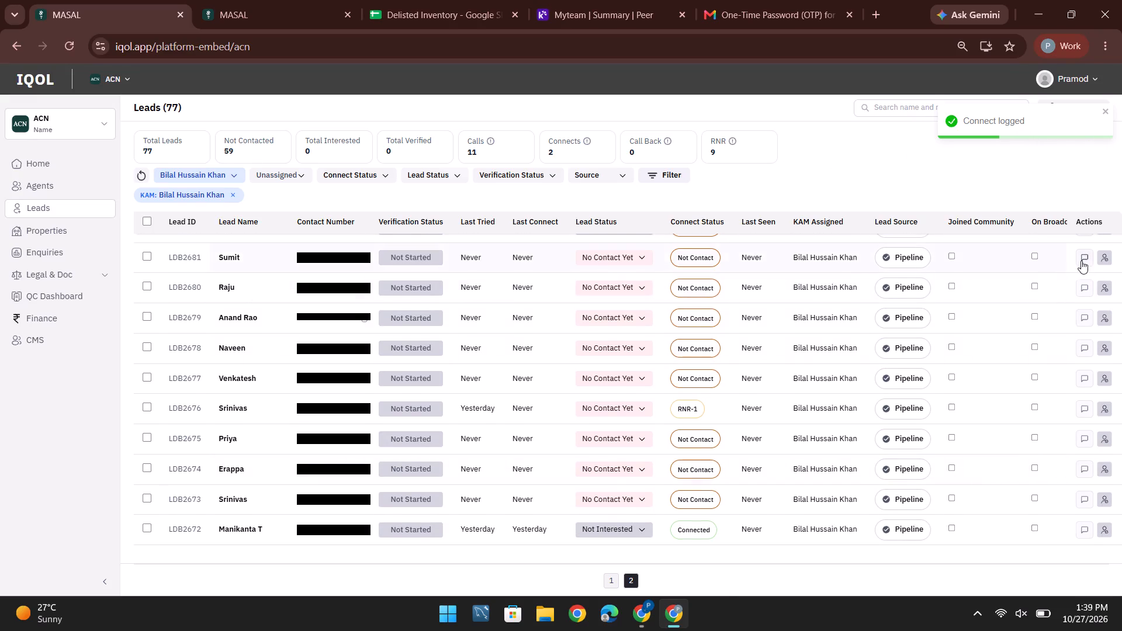
click(1081, 261)
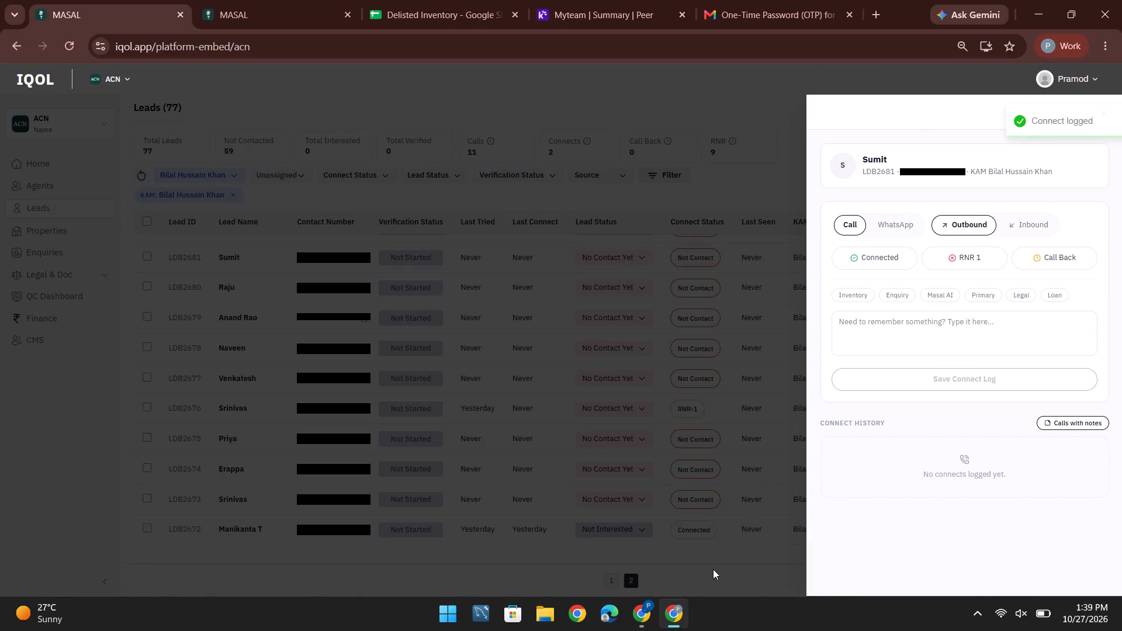
click(713, 569)
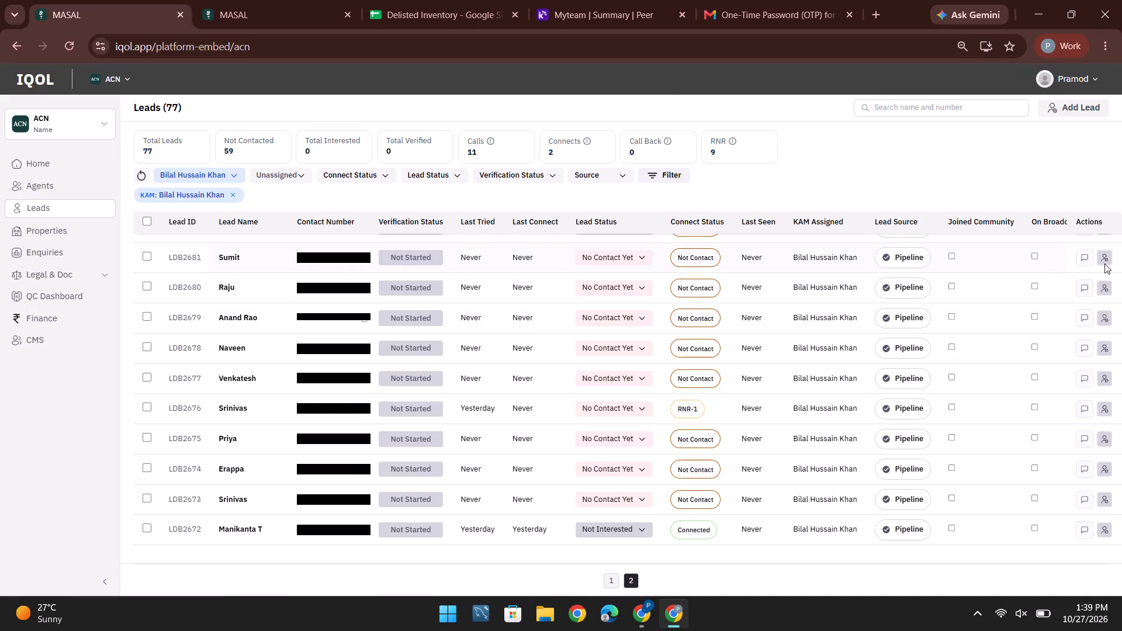
click(1104, 264)
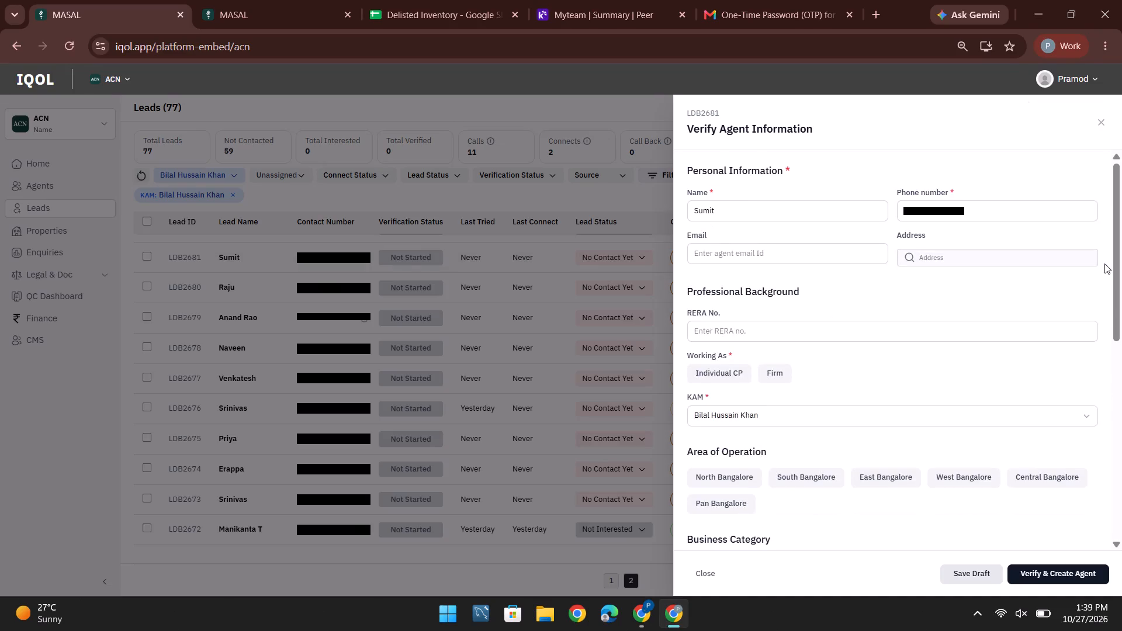
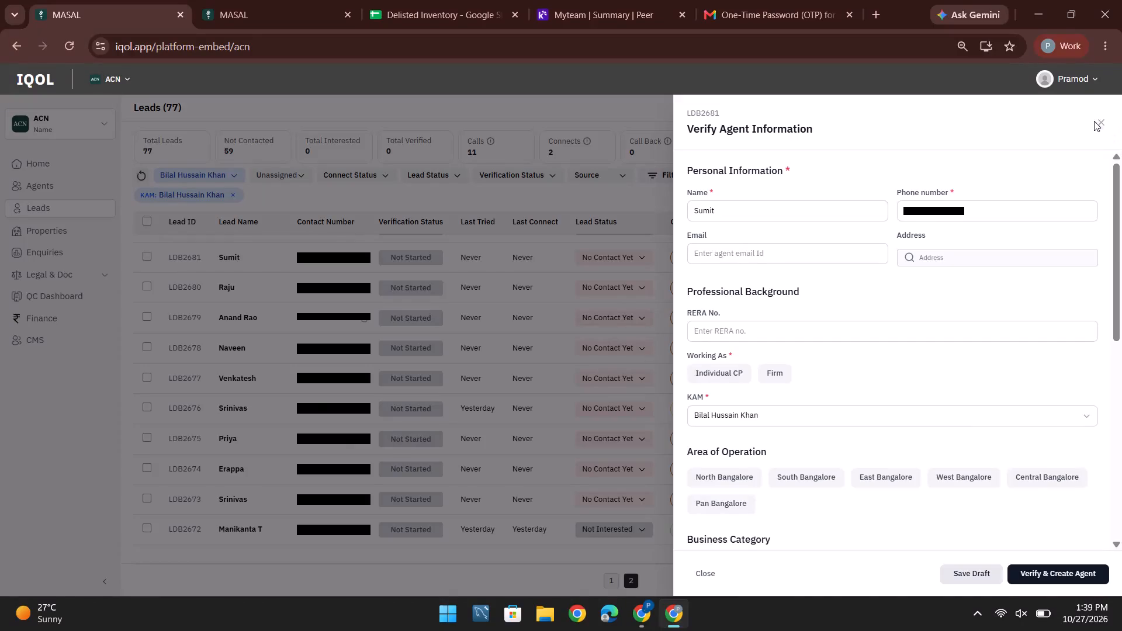
click(1096, 121)
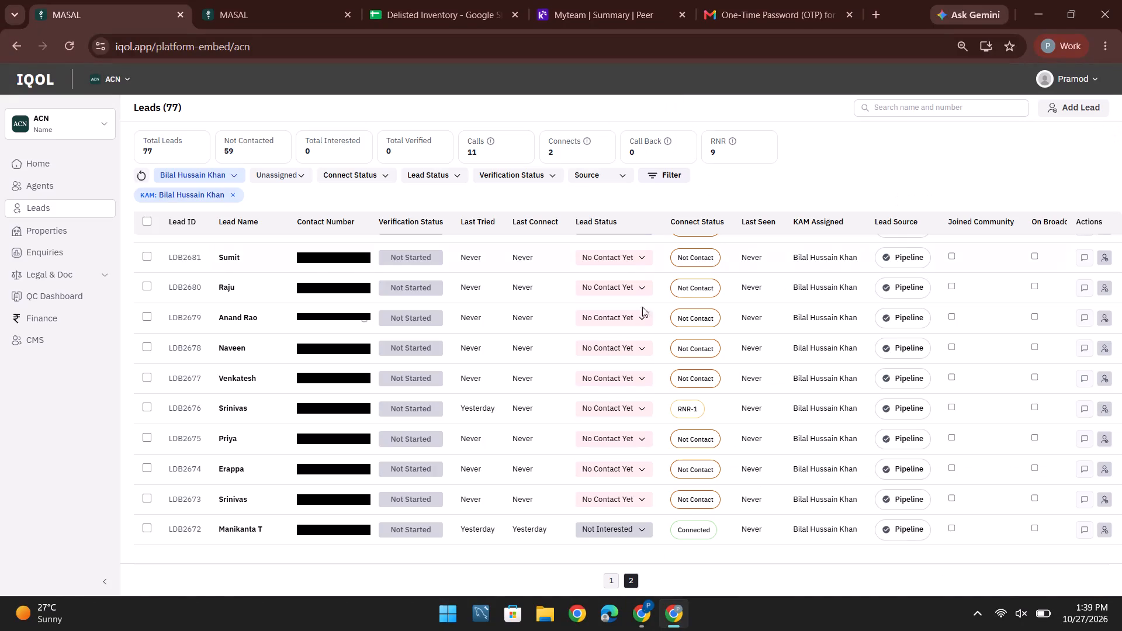
click(638, 265)
click(613, 294)
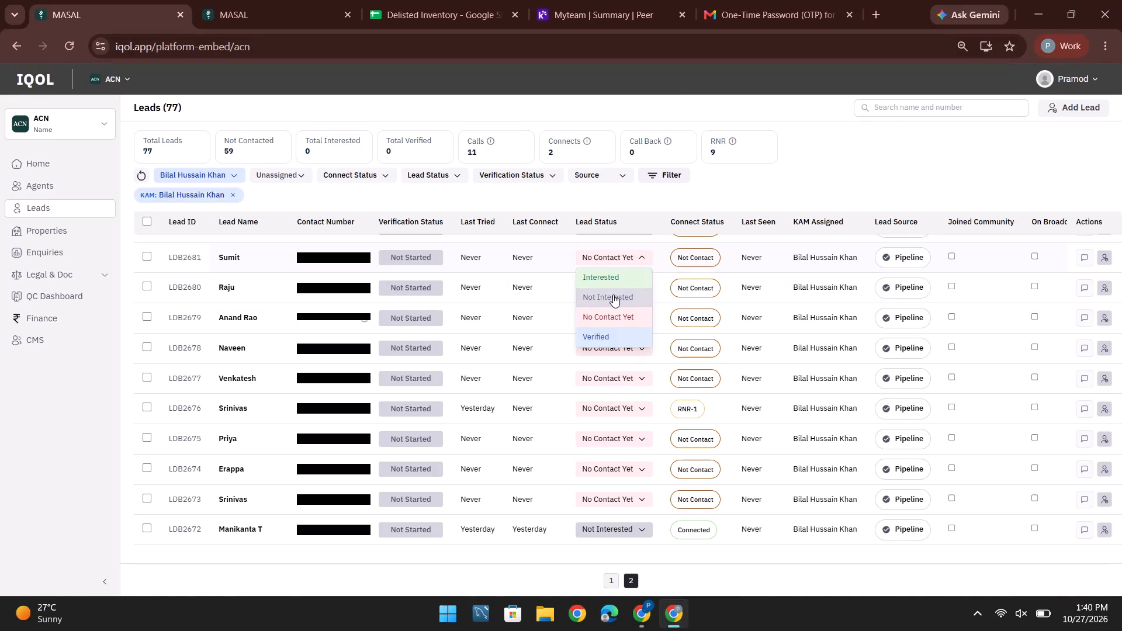
click(1083, 261)
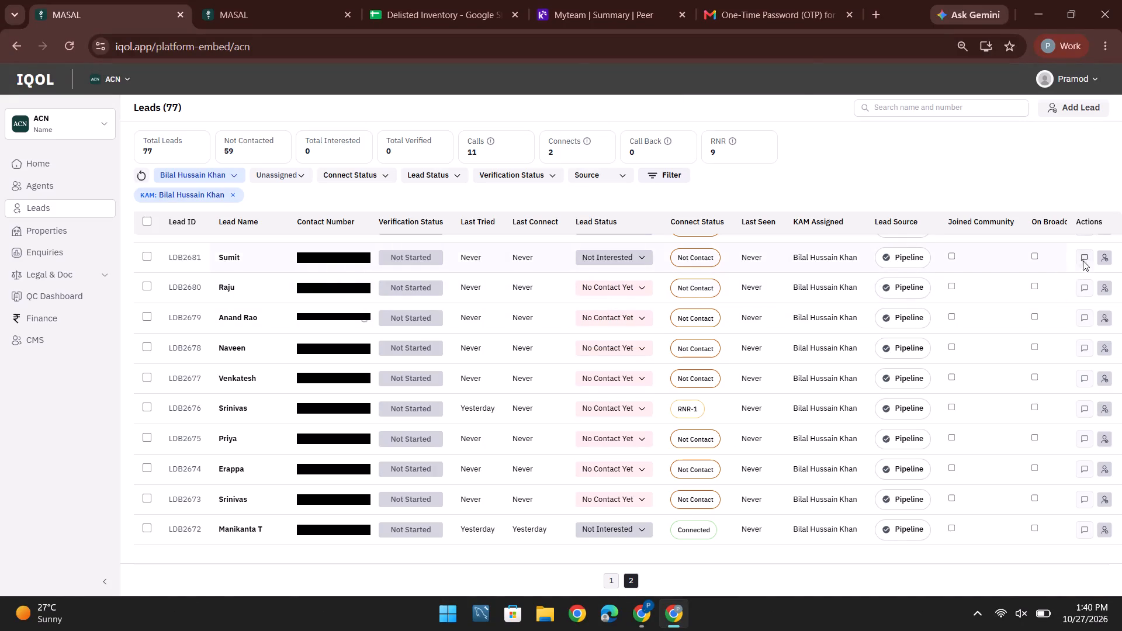
click(894, 264)
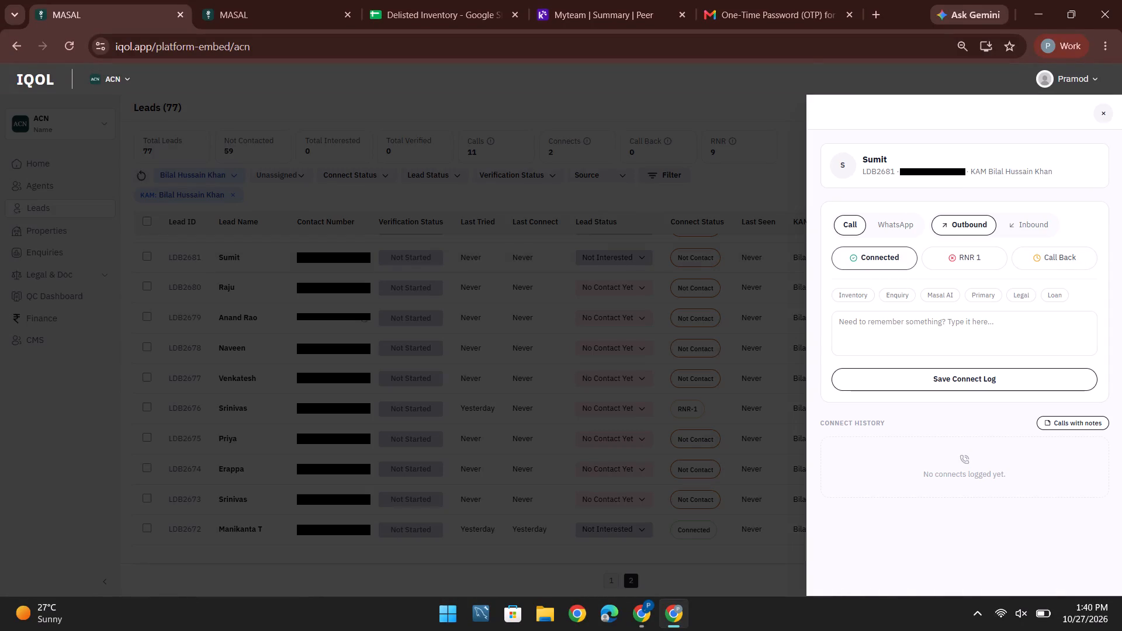
click(884, 318)
text(not a)
text(n agent)
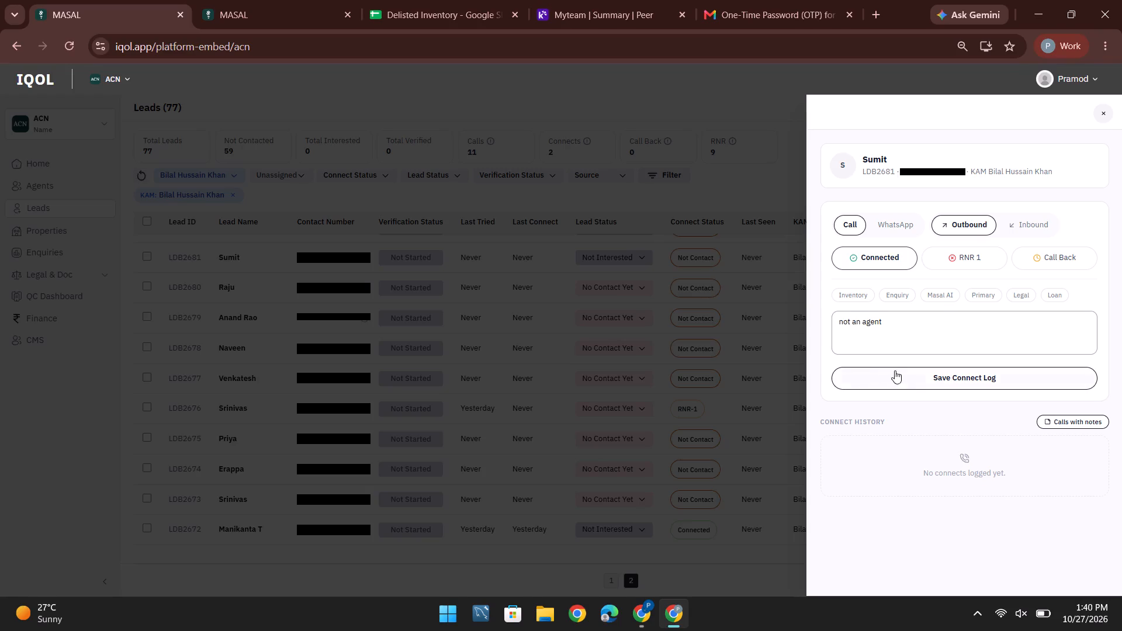
click(878, 382)
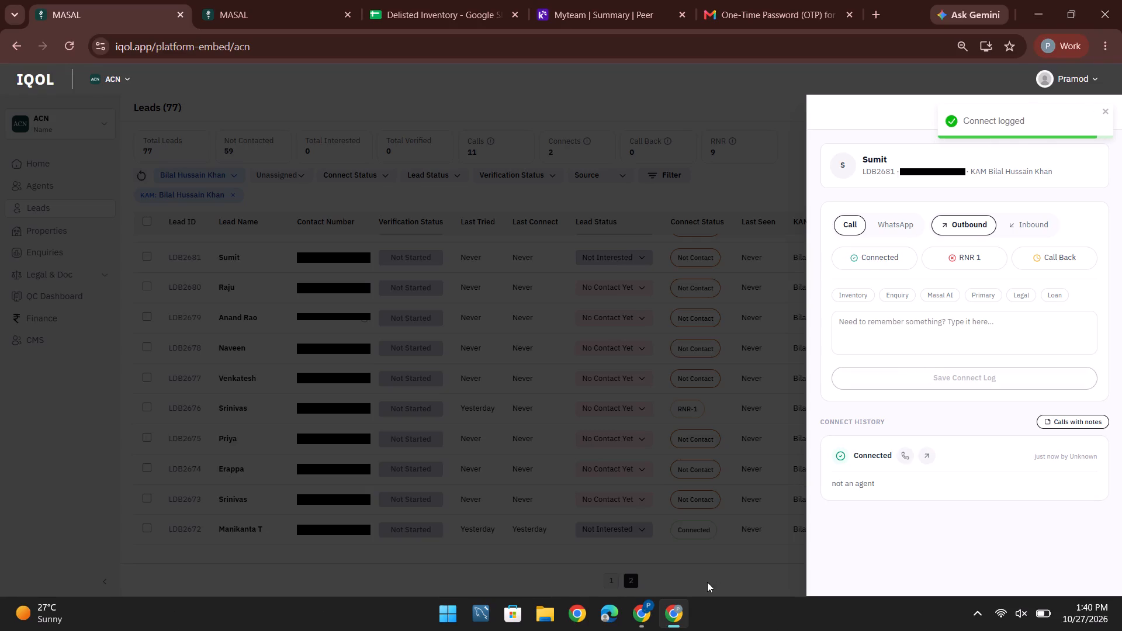
click(707, 582)
scroll(811, 517, right, 1)
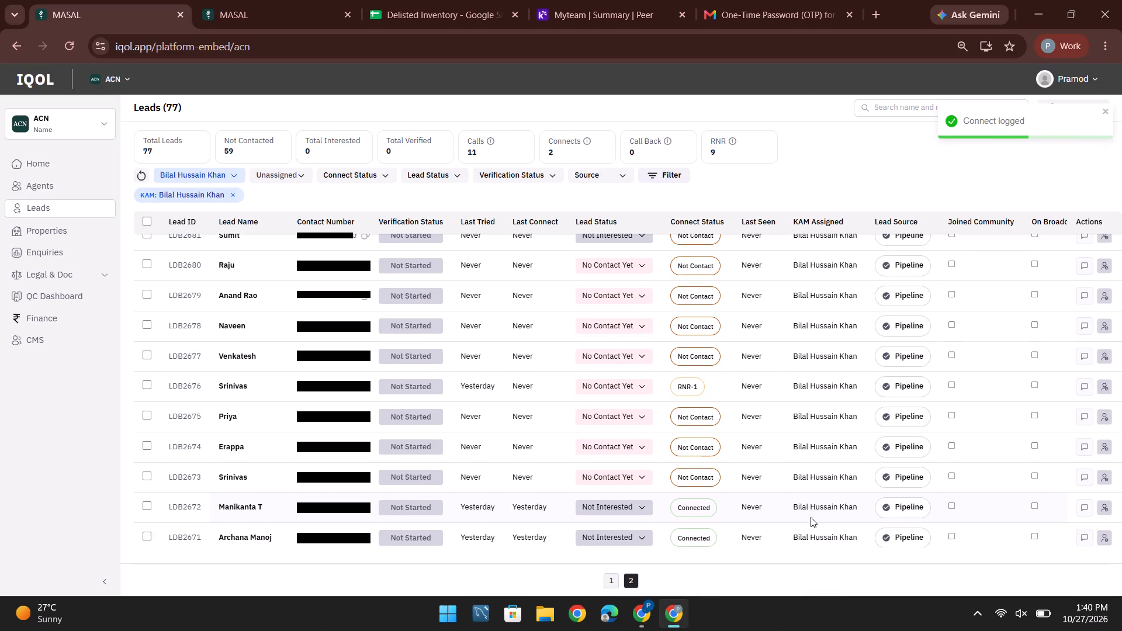
scroll(811, 517, right, 1)
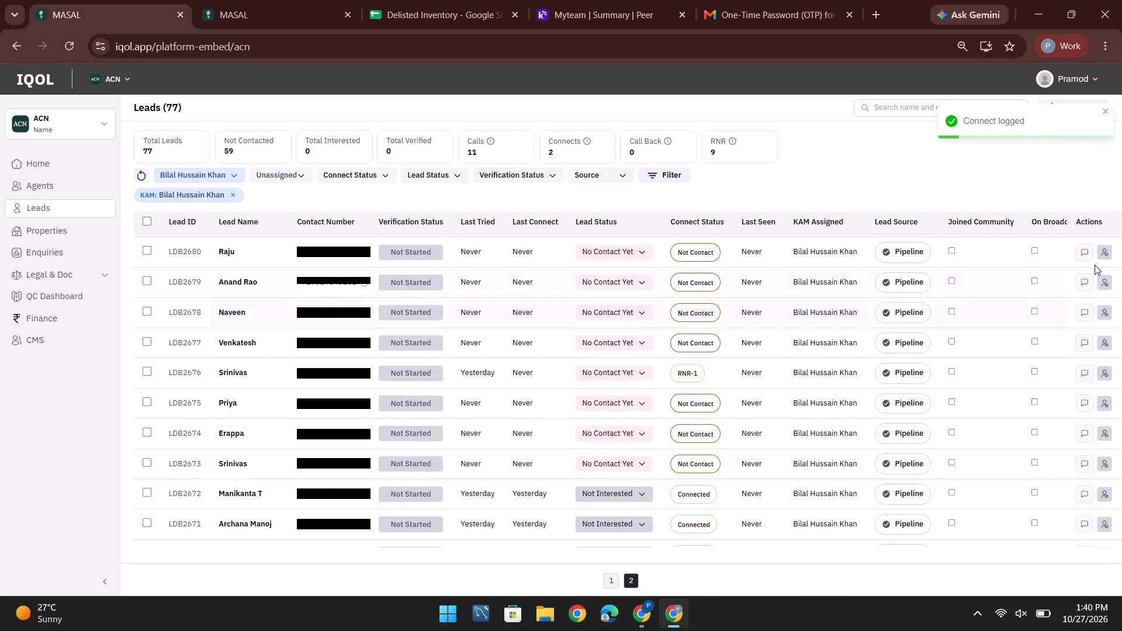
click(1089, 252)
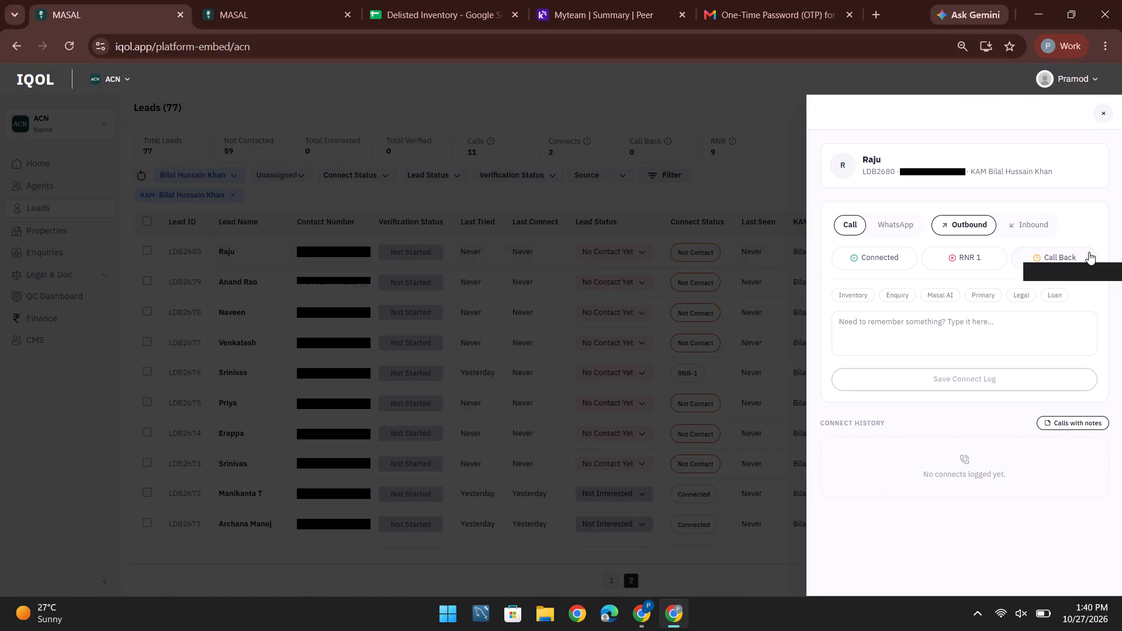
click(696, 551)
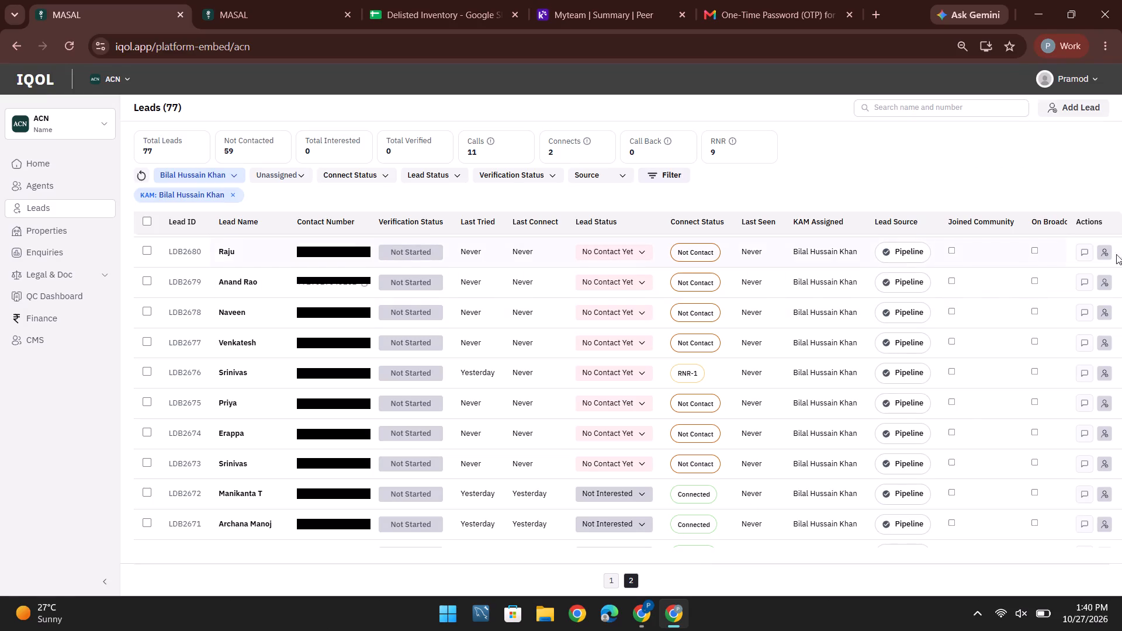
click(1104, 255)
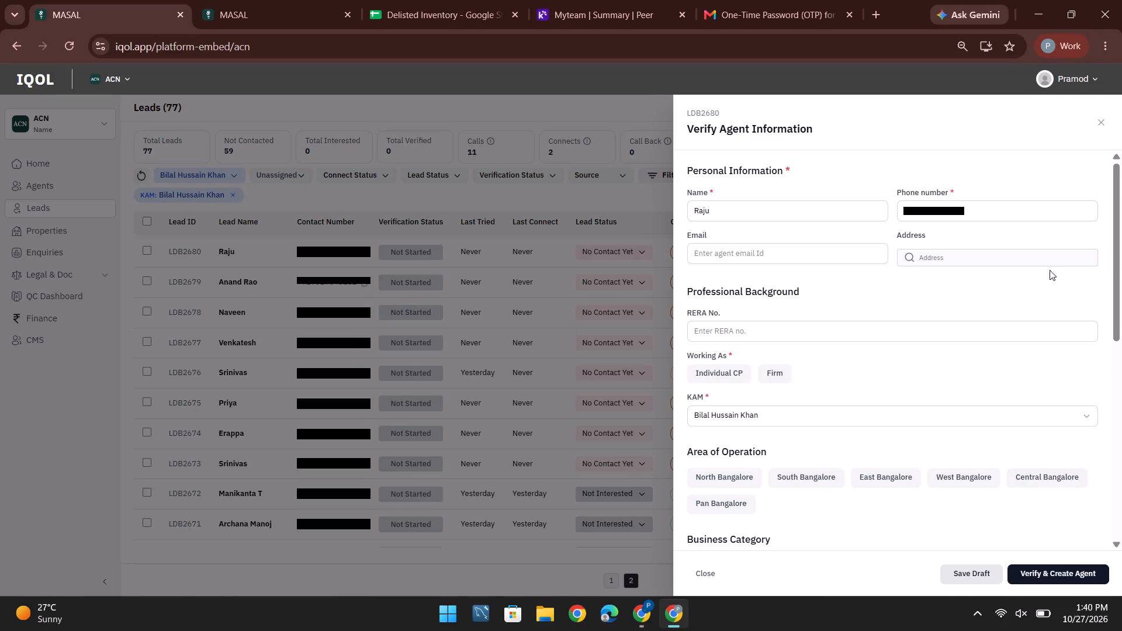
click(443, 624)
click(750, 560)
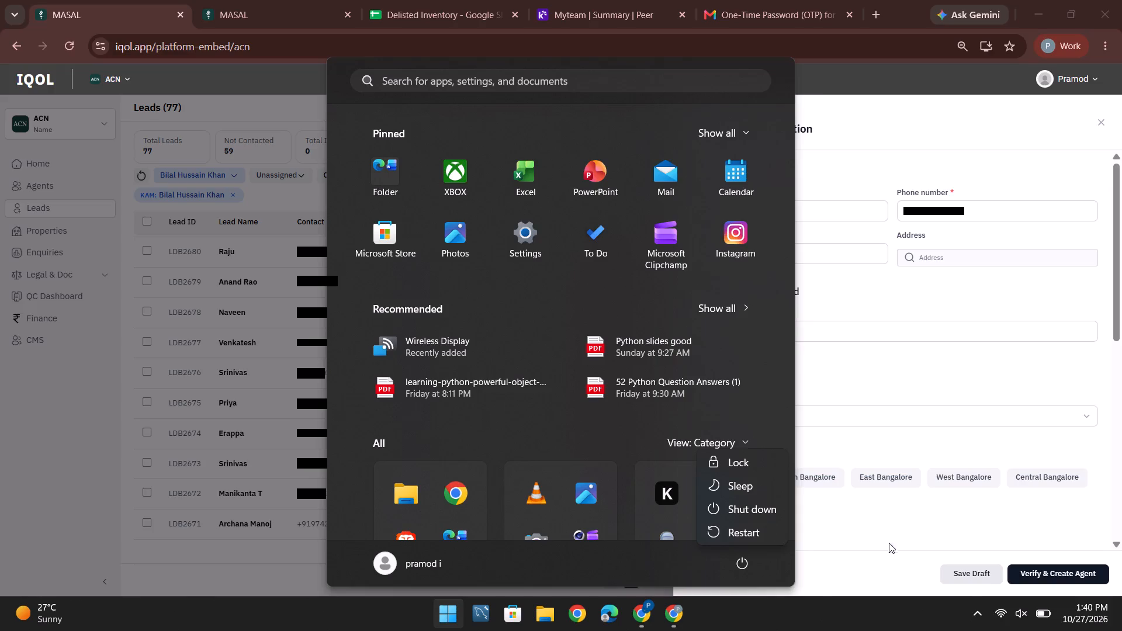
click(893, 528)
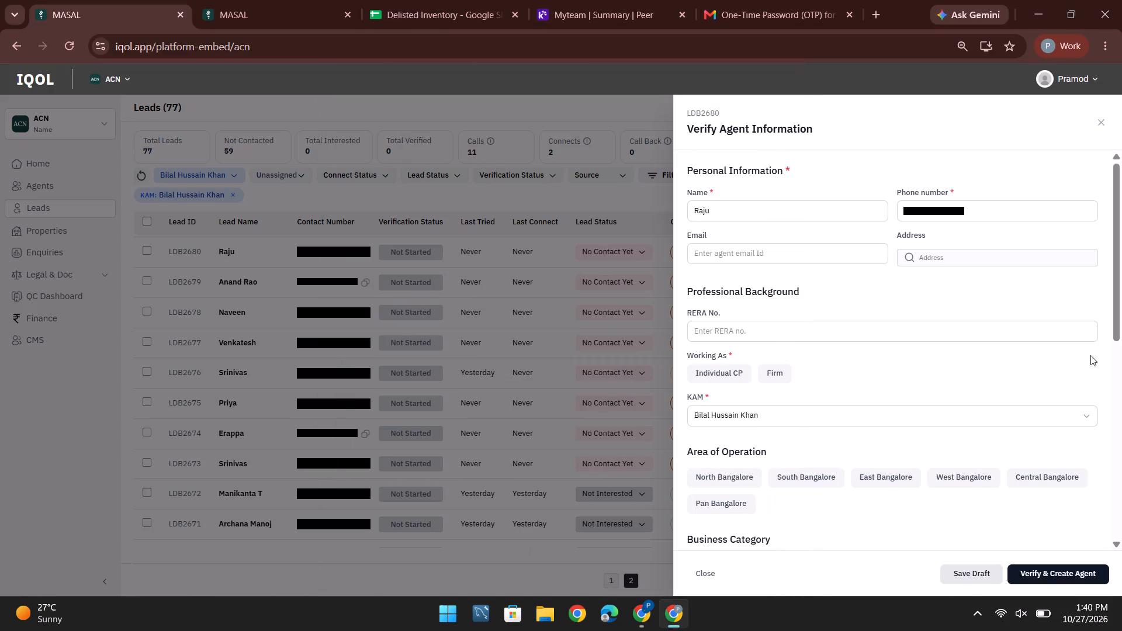
click(1100, 123)
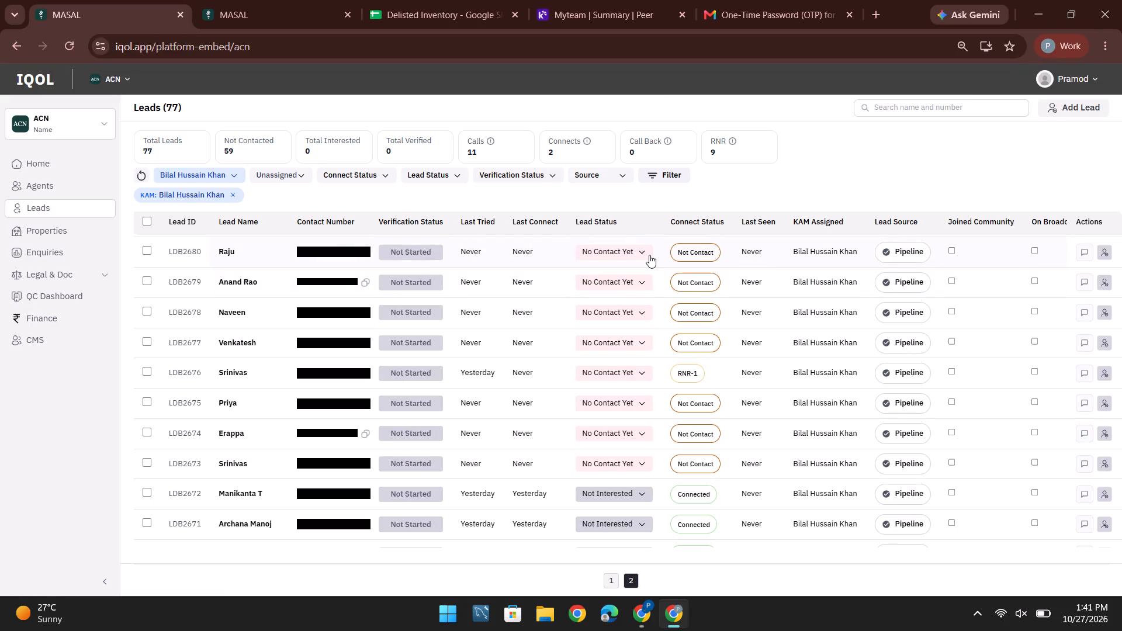
click(649, 255)
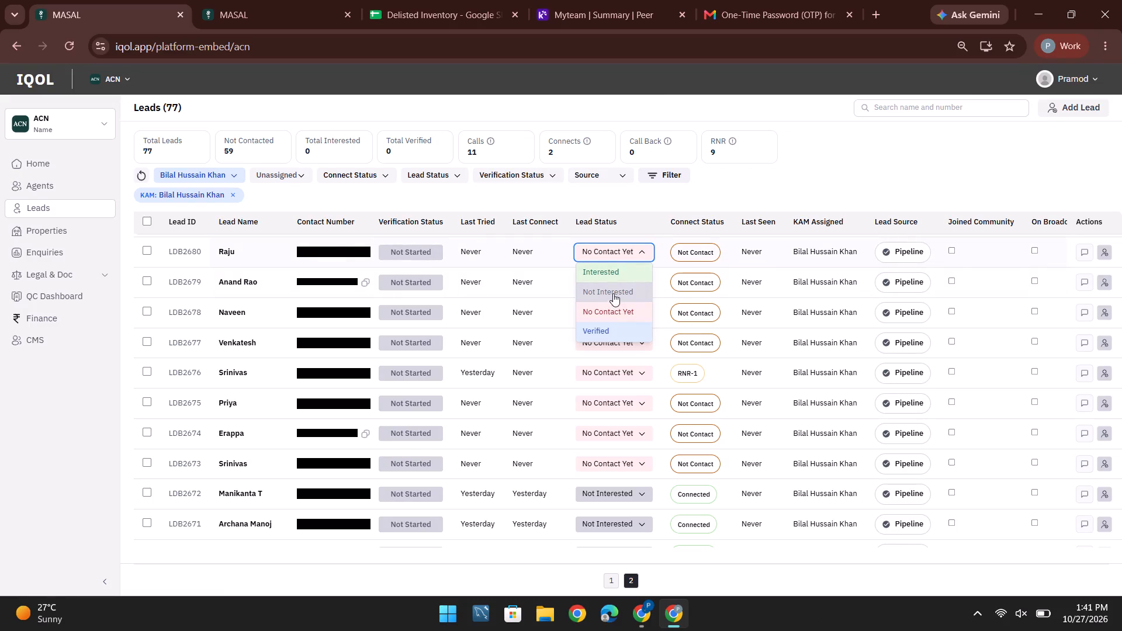
click(614, 293)
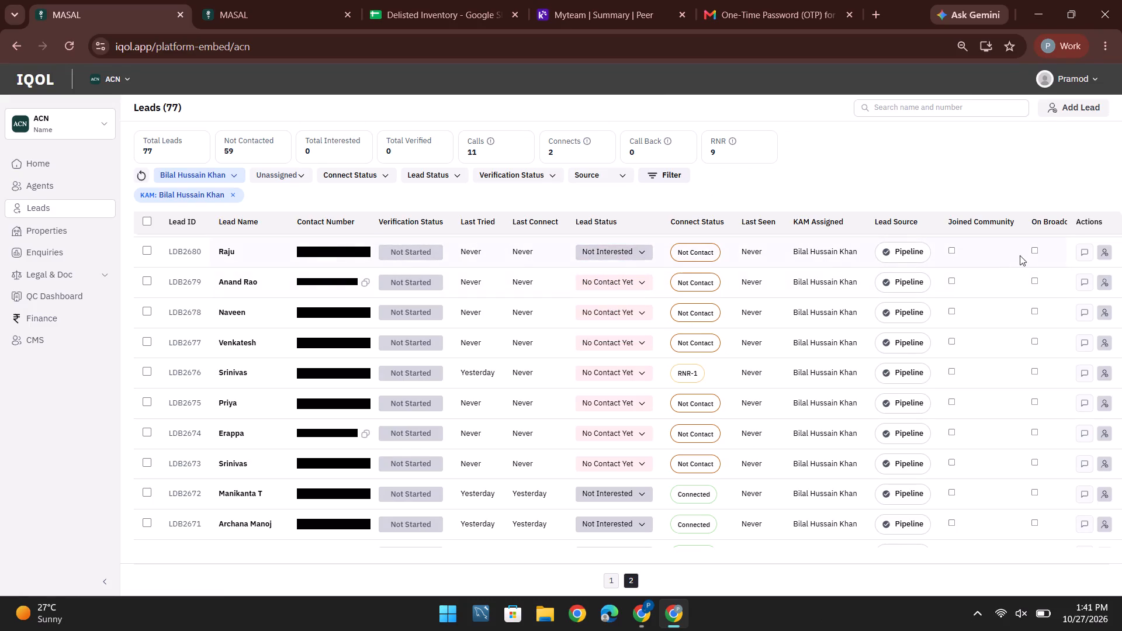
click(1079, 252)
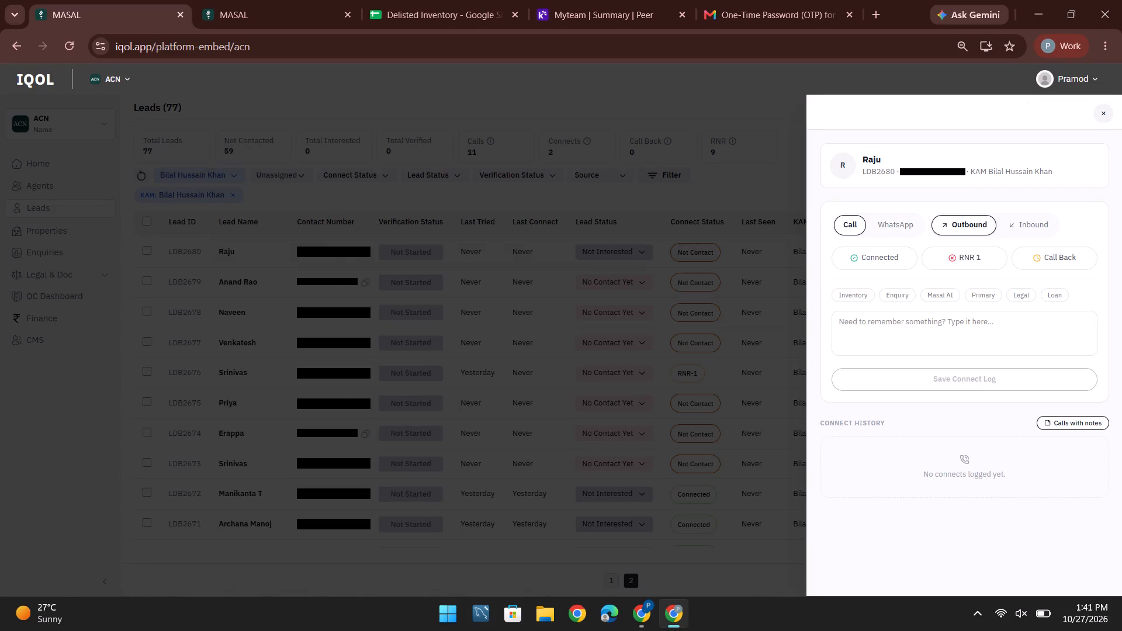
click(889, 258)
click(852, 323)
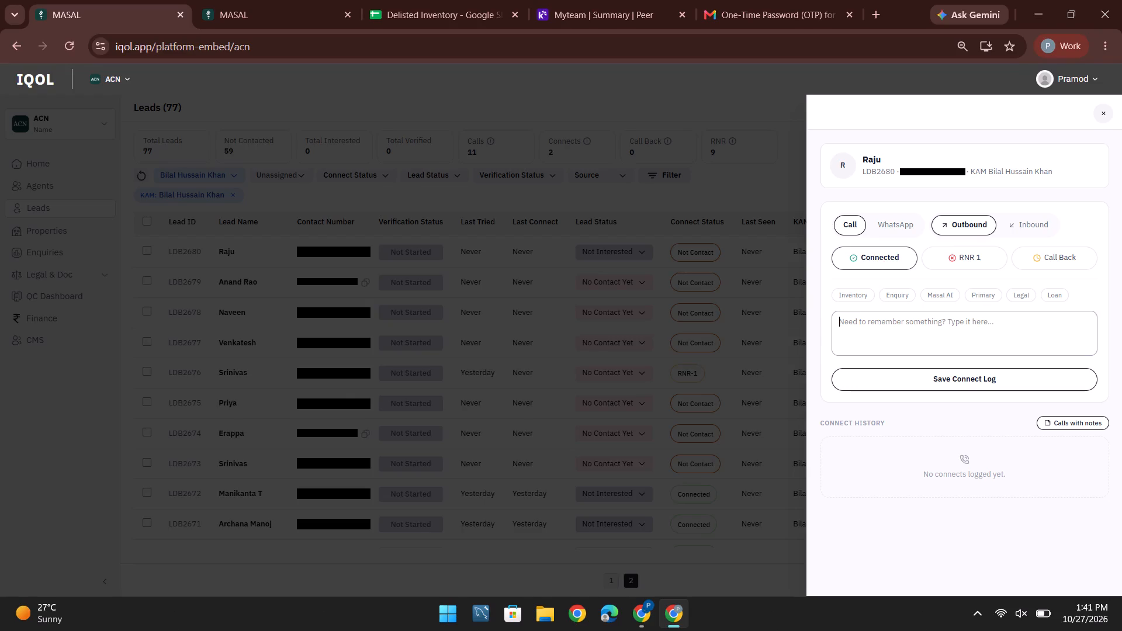
text(no t)
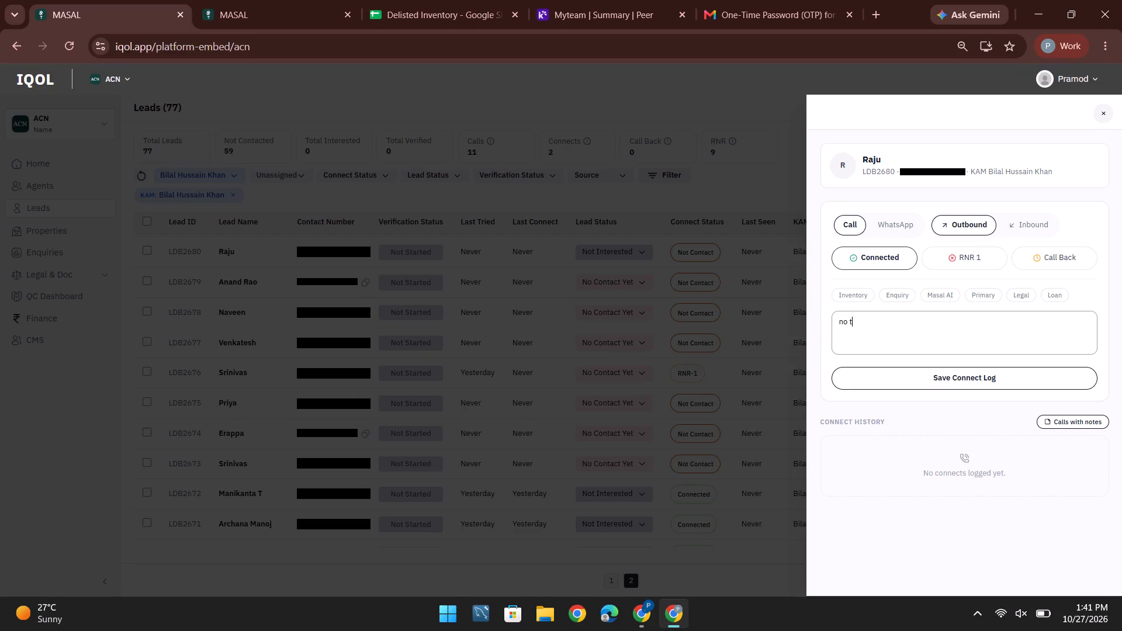
key(BackSpace)
key(BackSpace)
text(t an agent)
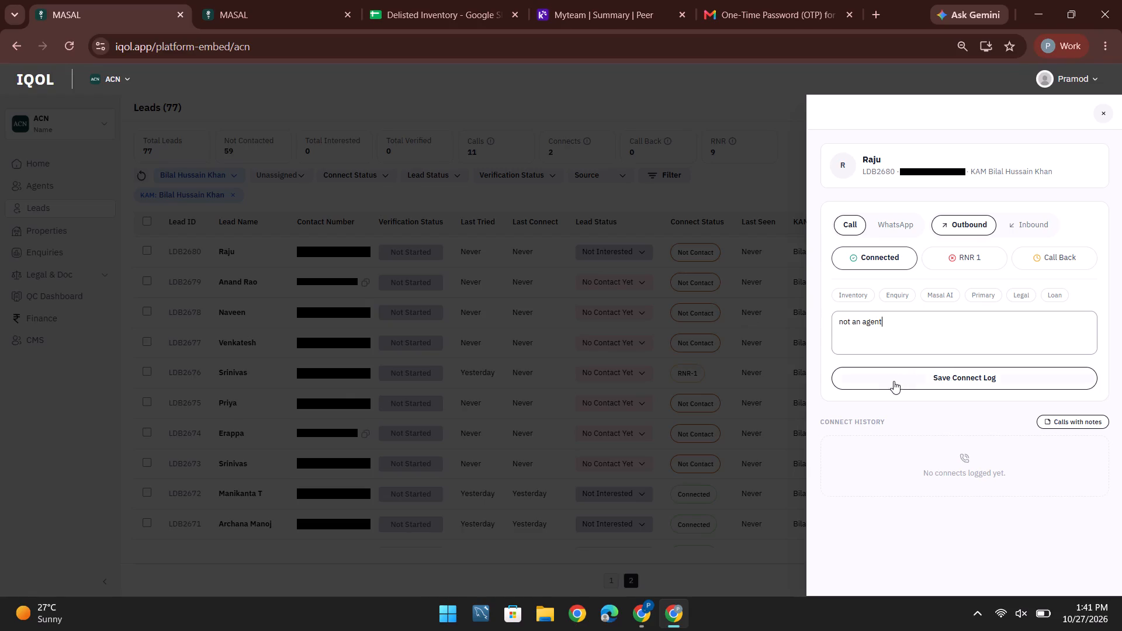
click(903, 386)
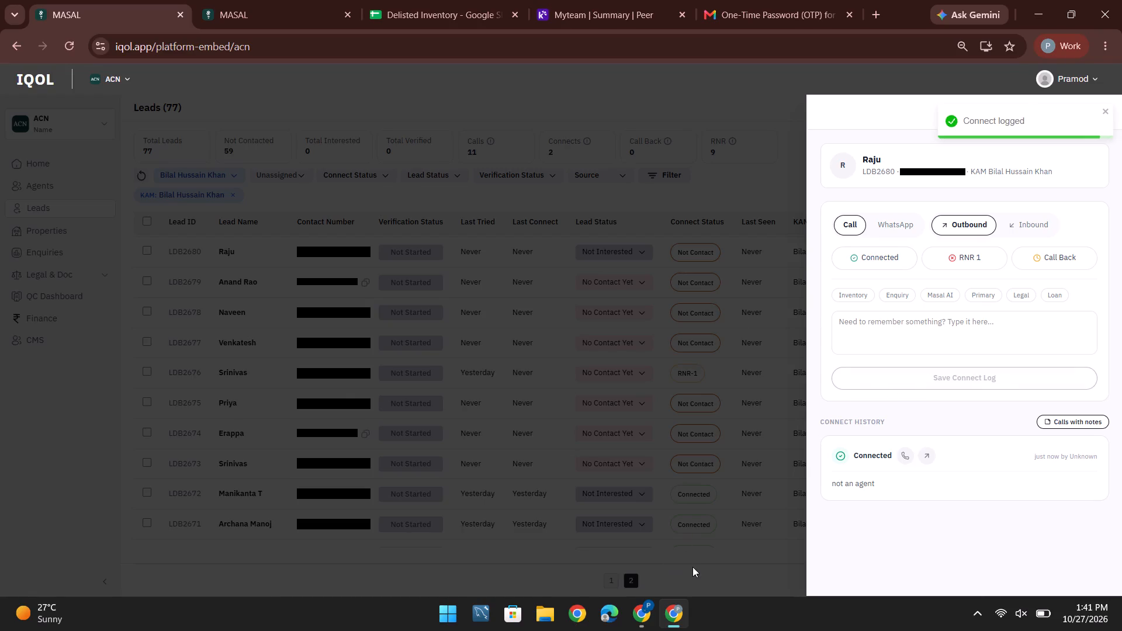
click(692, 567)
scroll(794, 500, right, 1)
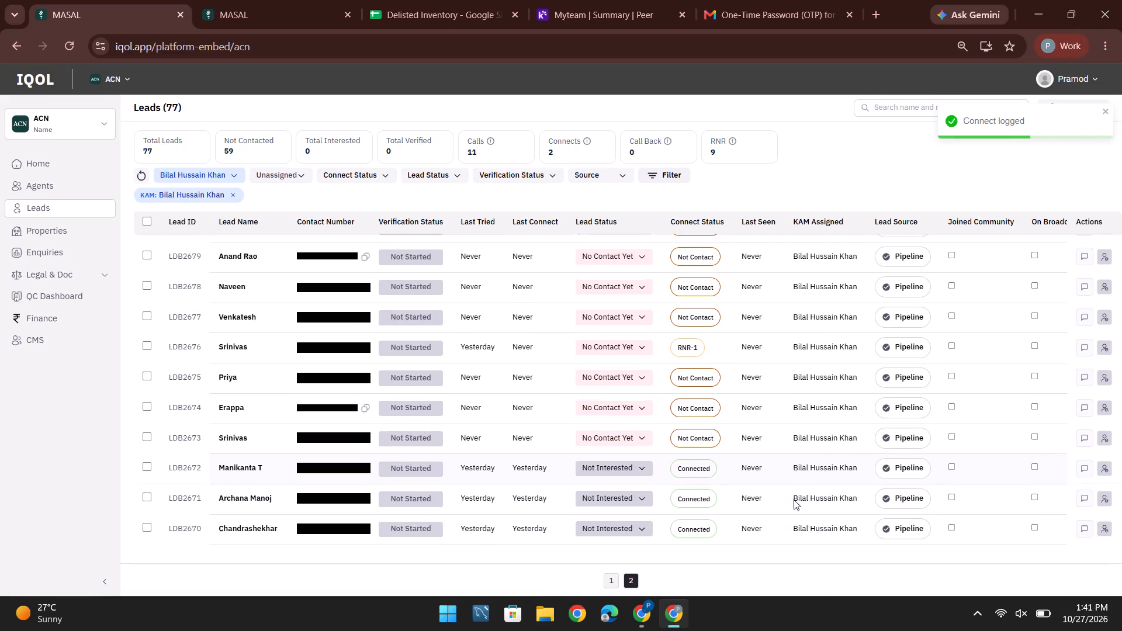
scroll(794, 500, right, 1)
click(1085, 255)
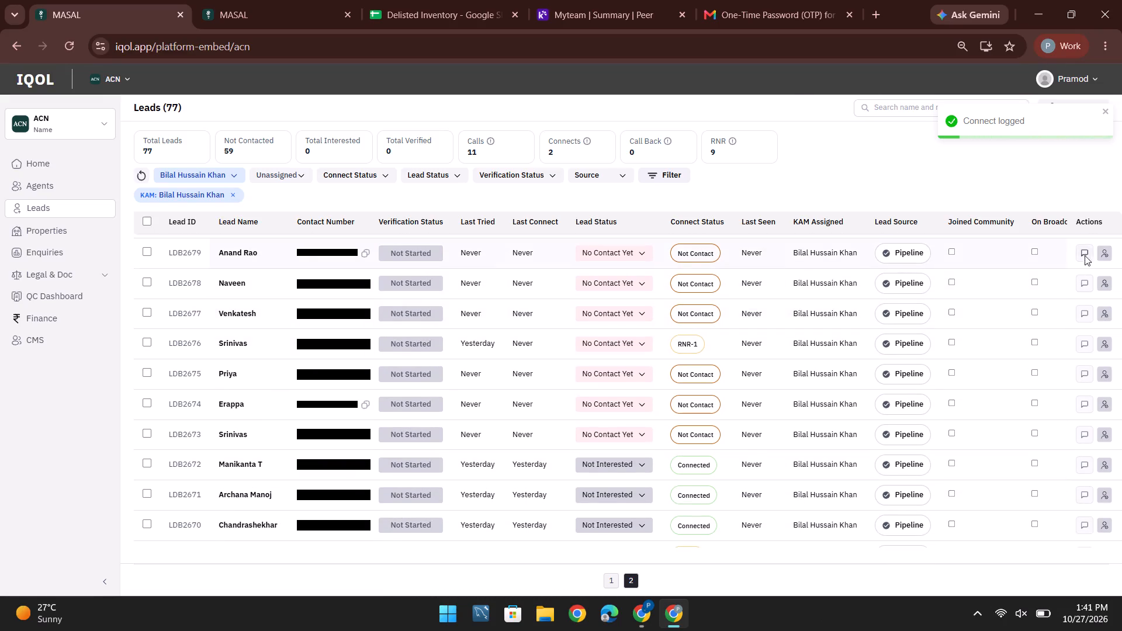
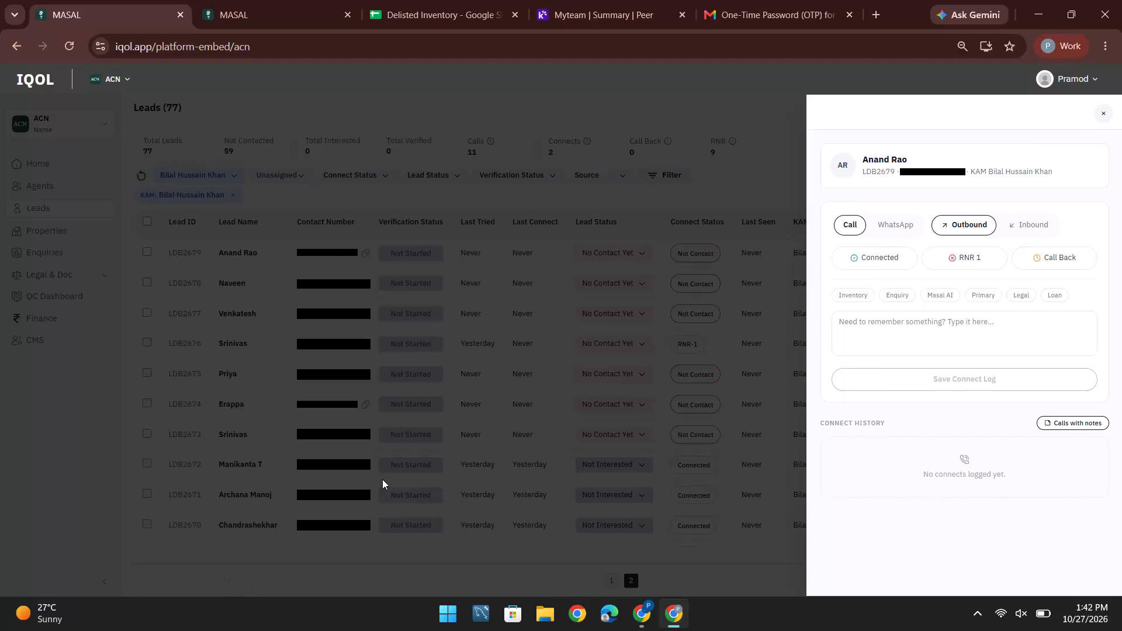
Show the hidden background apps in the Windows system tray.
click(980, 623)
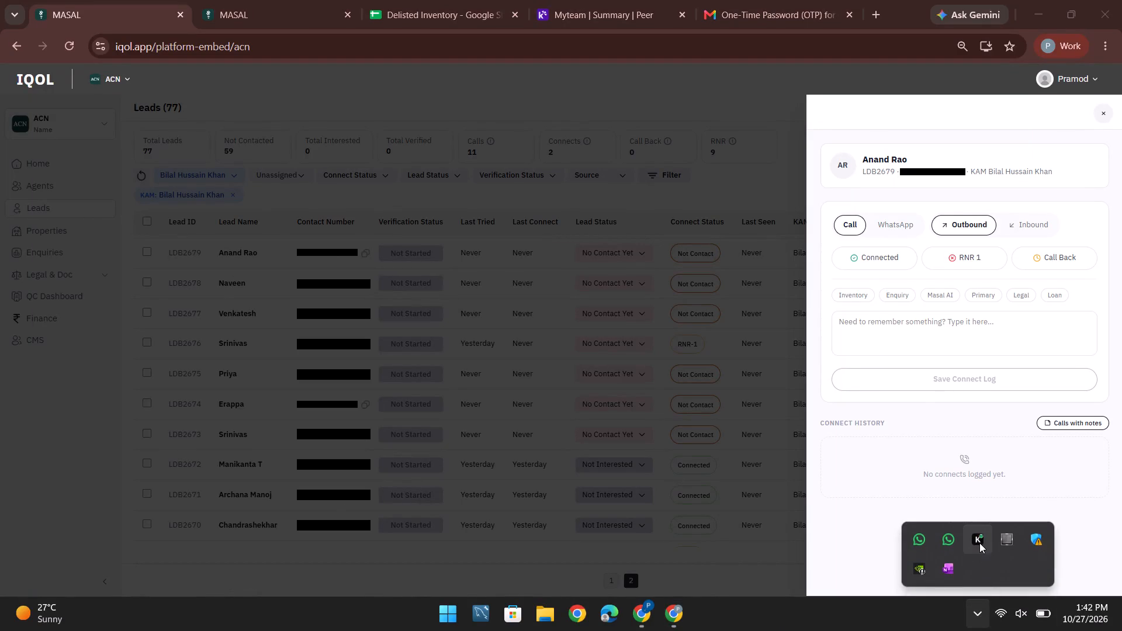